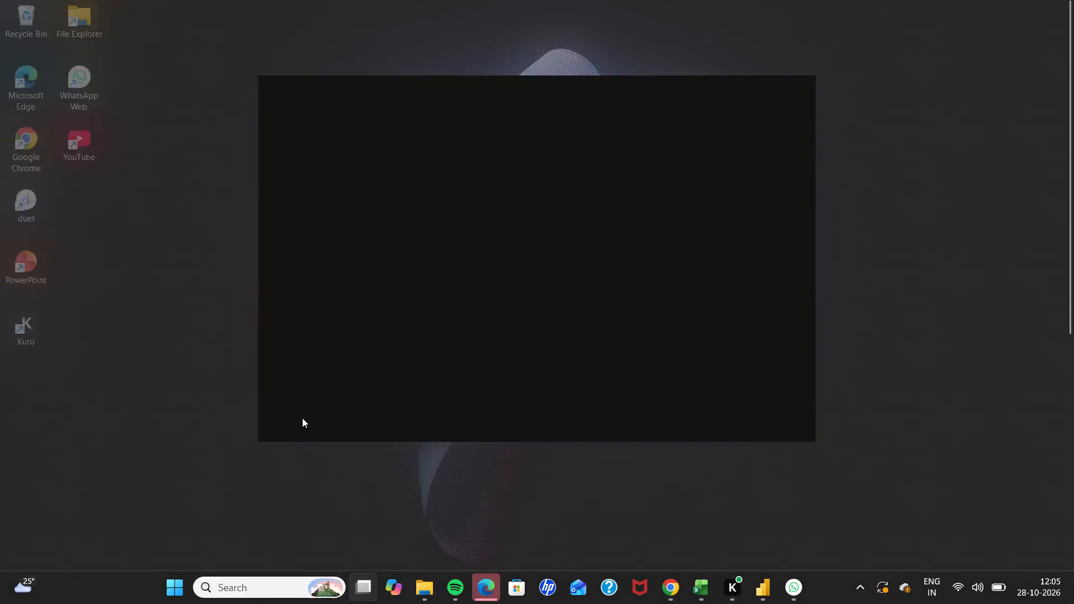
Switch to the Apple_Power BI report in Power BI Desktop and open Page 1.
left_click(585, 147)
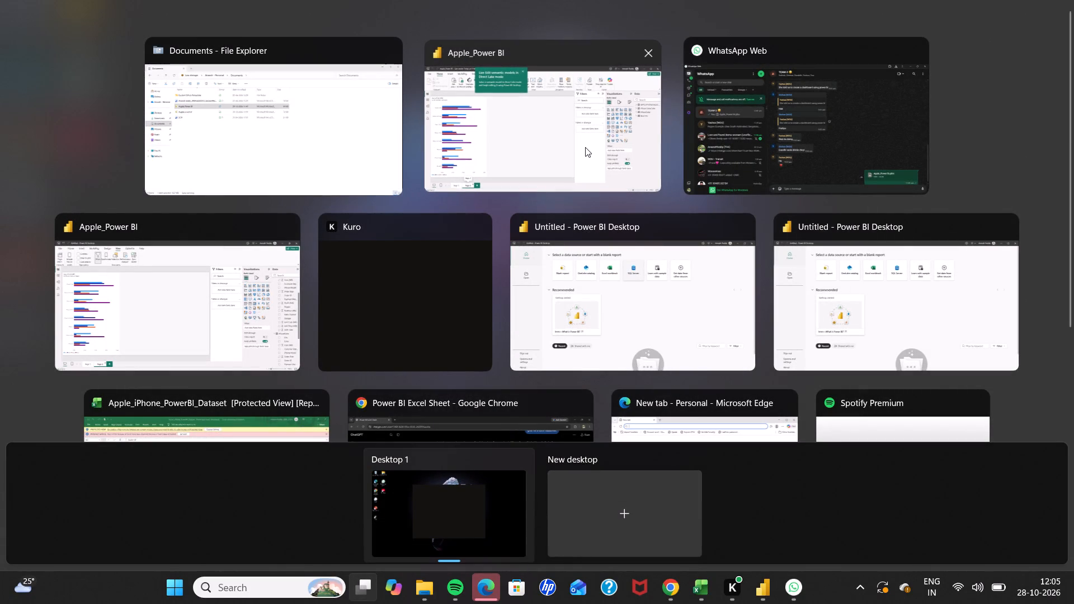
left_click(148, 545)
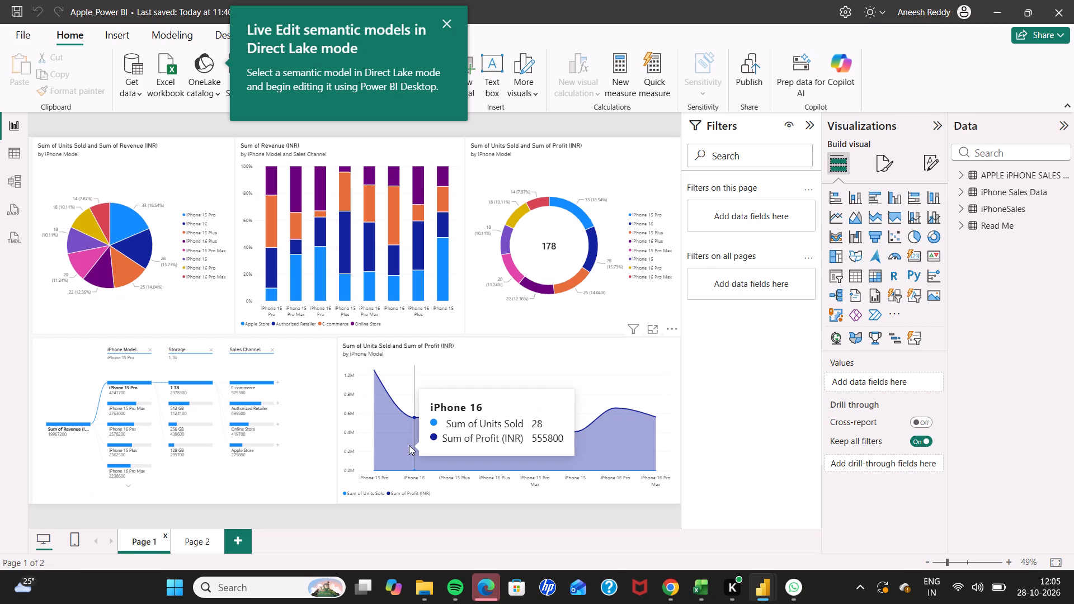
Select the area chart of Sum of Units Sold and Sum of Profit (INR) by iPhone Model.
left_click(409, 445)
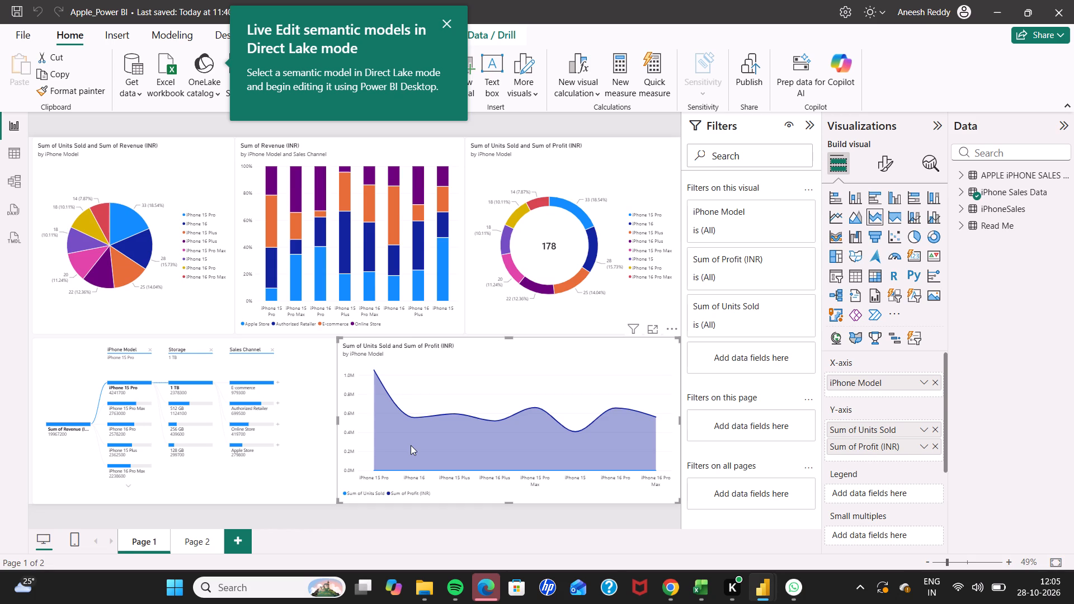
Dismiss the Live Edit announcement and apply the Dark theme to the report.
left_click(446, 20)
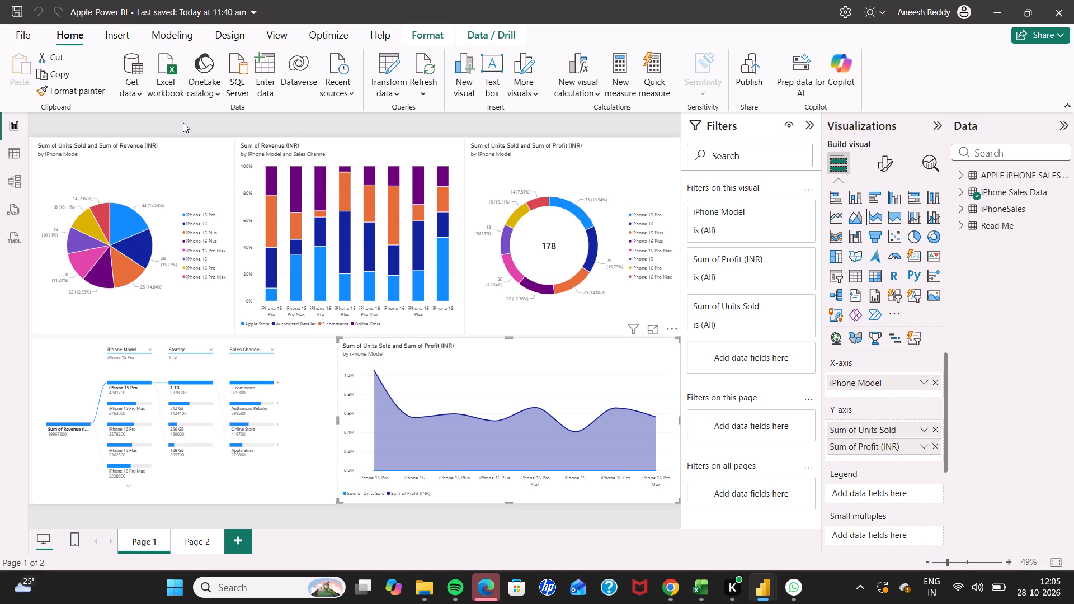
left_click(192, 34)
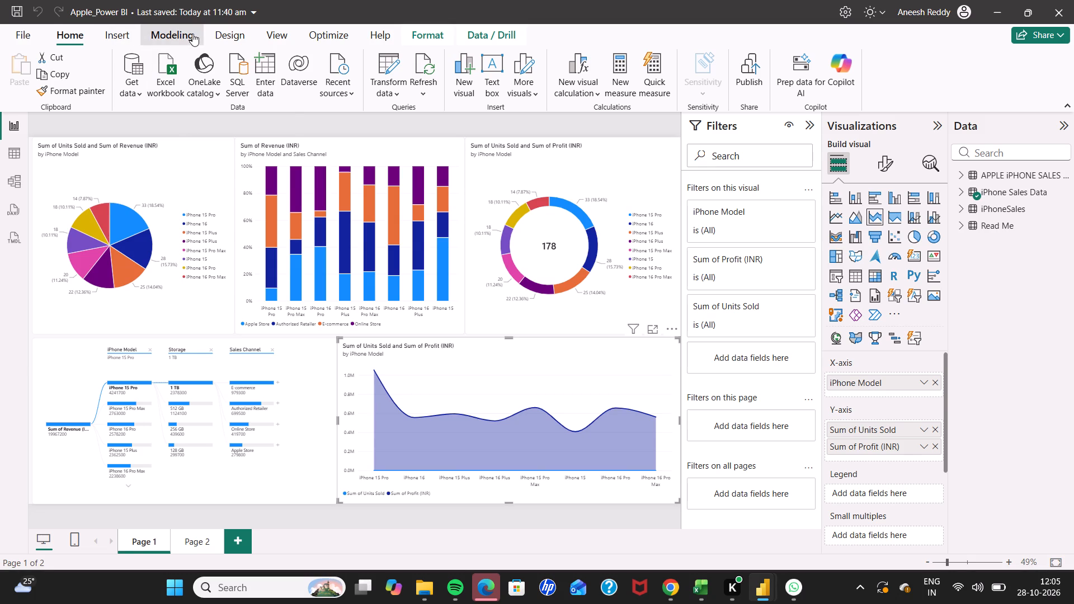
left_click(129, 36)
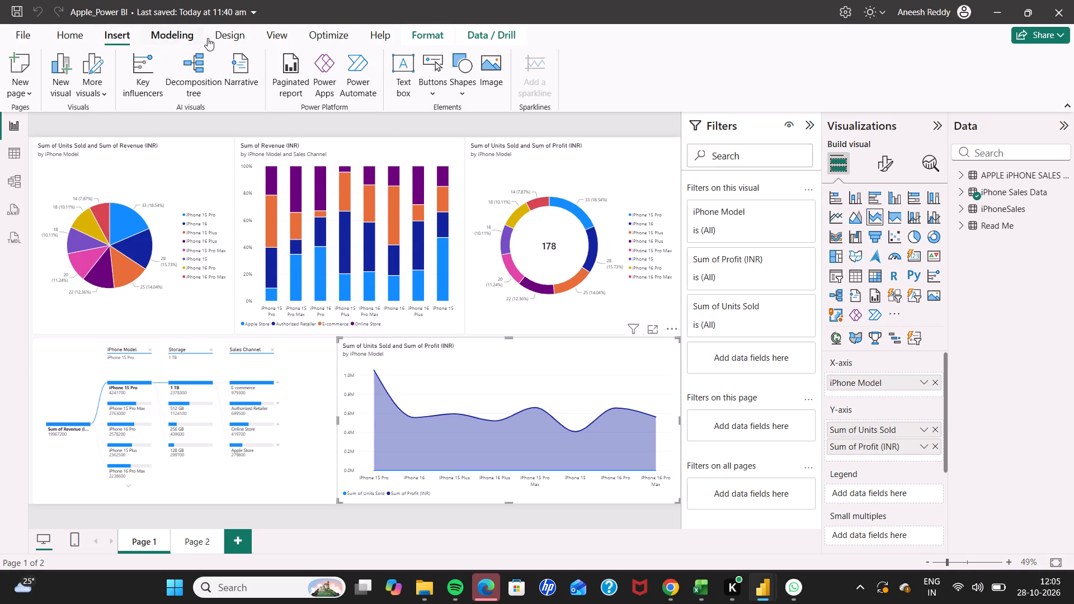
left_click(229, 39)
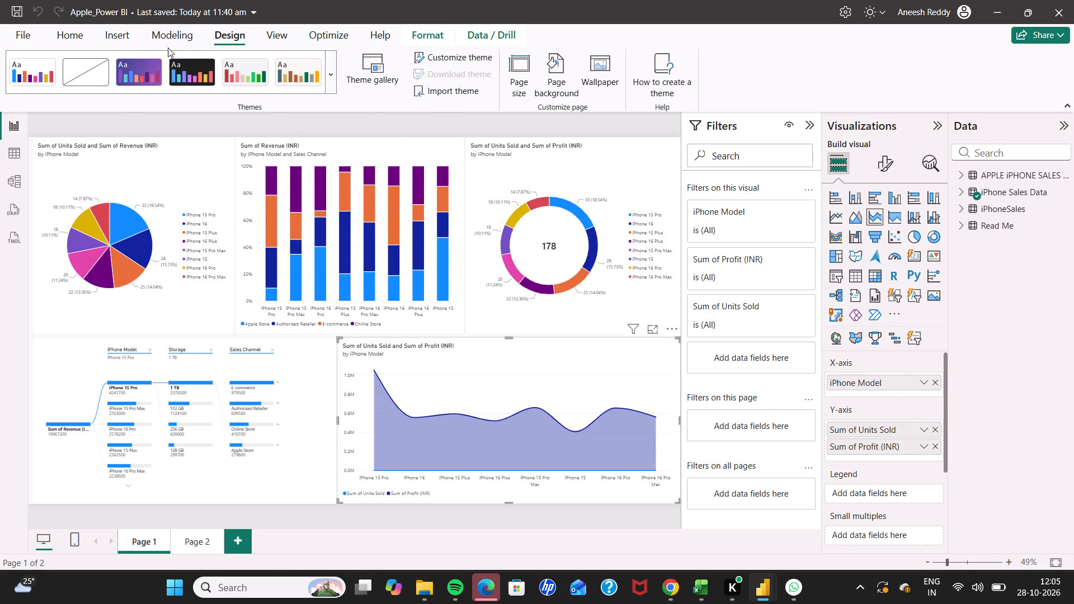
left_click(190, 63)
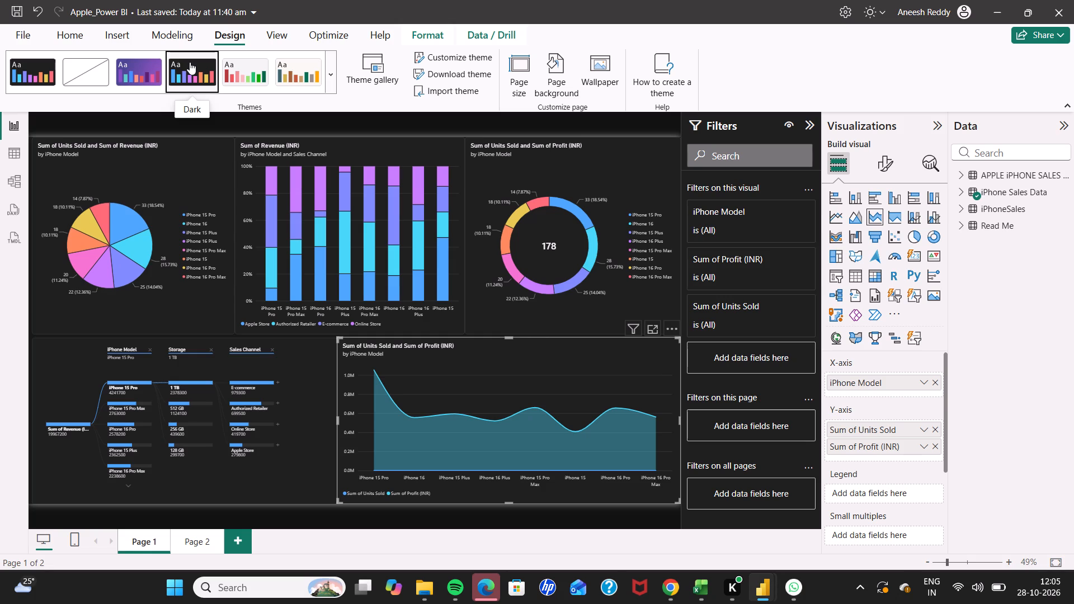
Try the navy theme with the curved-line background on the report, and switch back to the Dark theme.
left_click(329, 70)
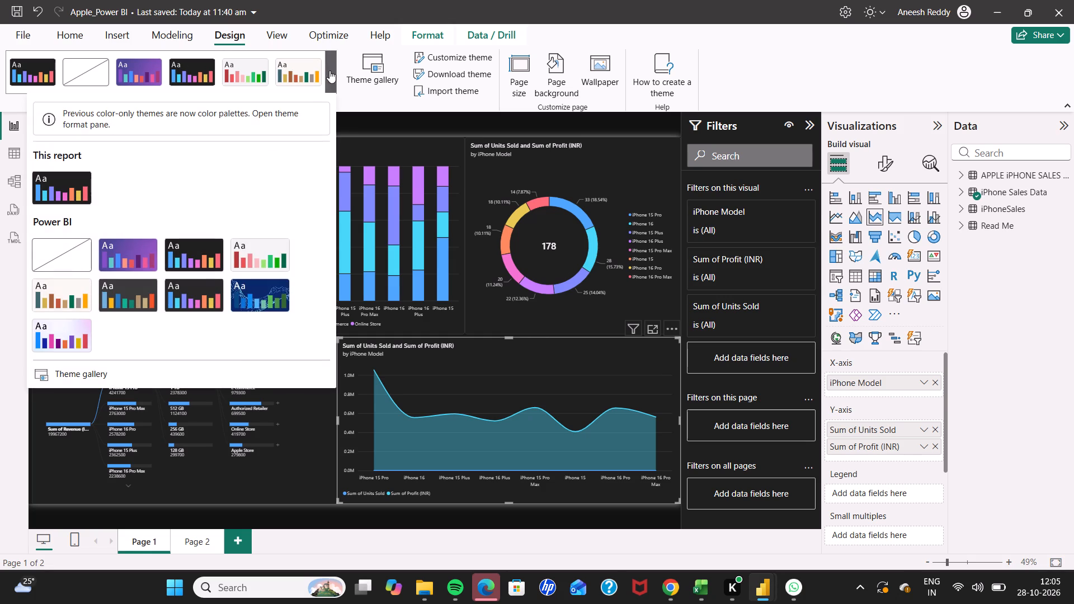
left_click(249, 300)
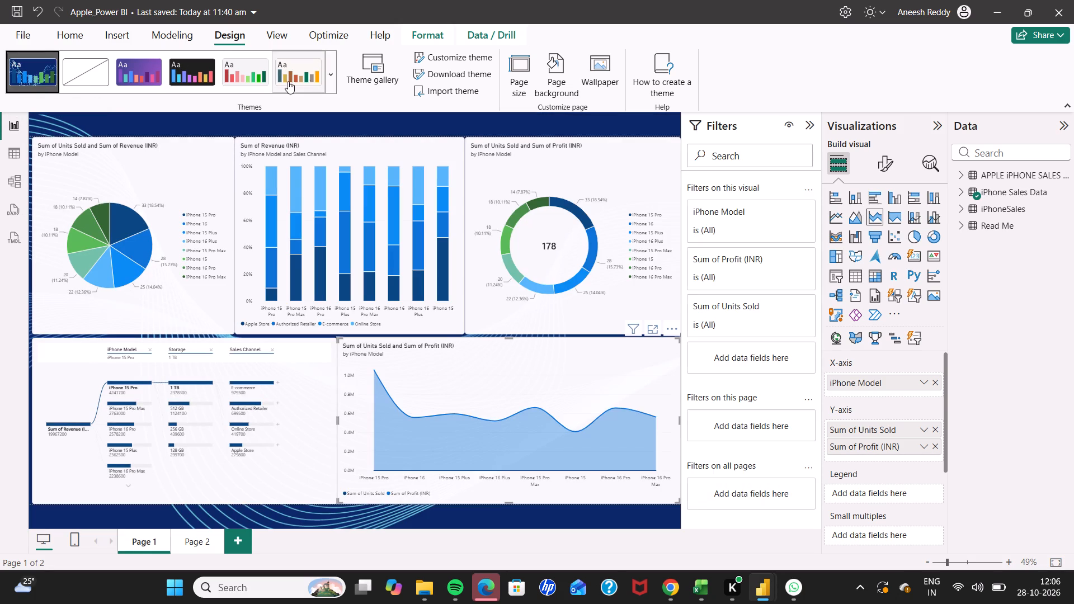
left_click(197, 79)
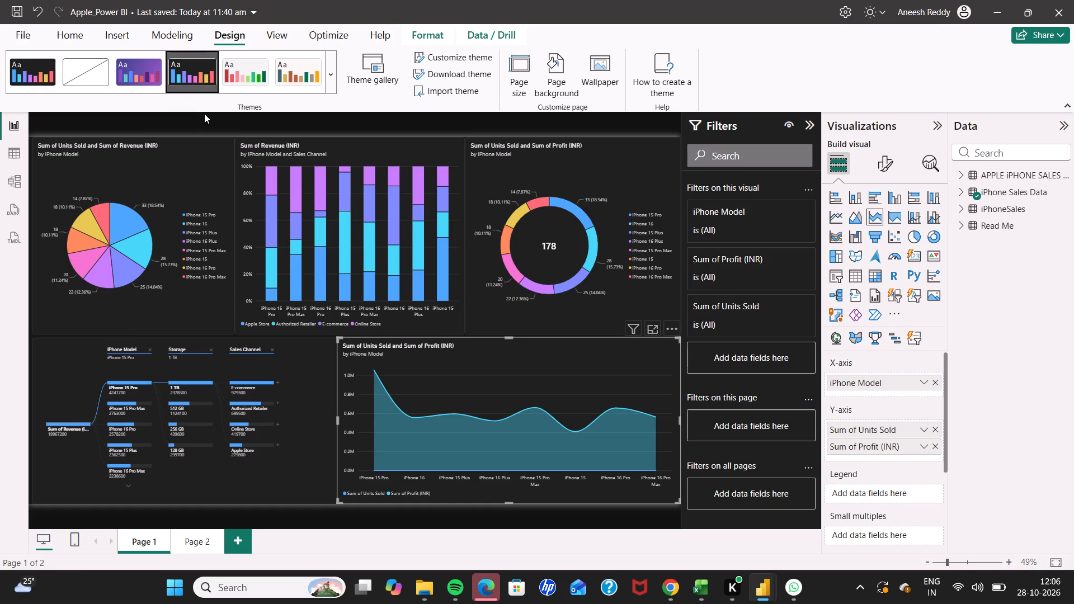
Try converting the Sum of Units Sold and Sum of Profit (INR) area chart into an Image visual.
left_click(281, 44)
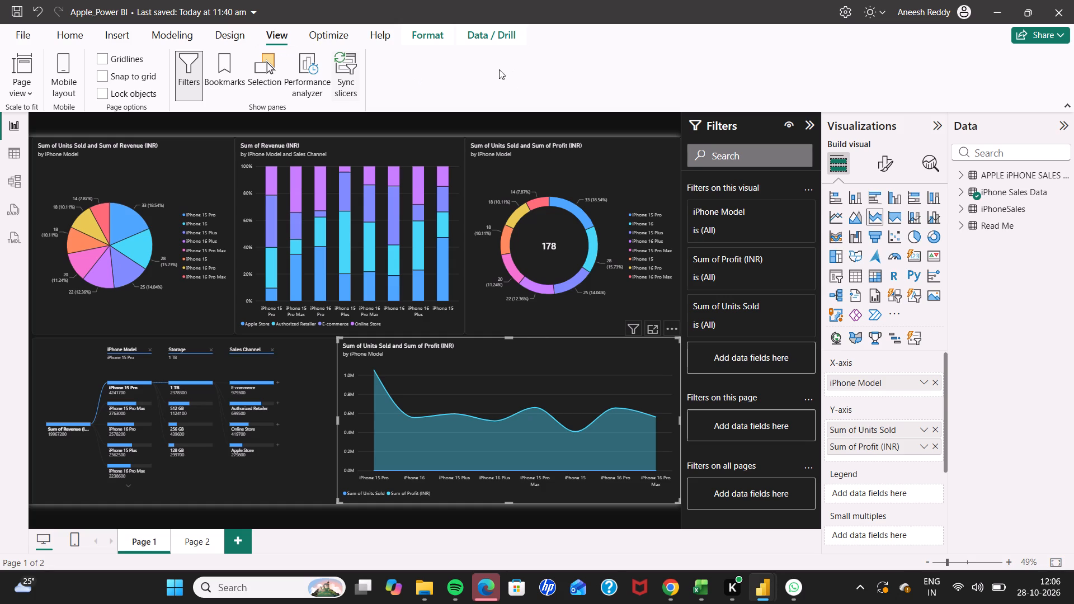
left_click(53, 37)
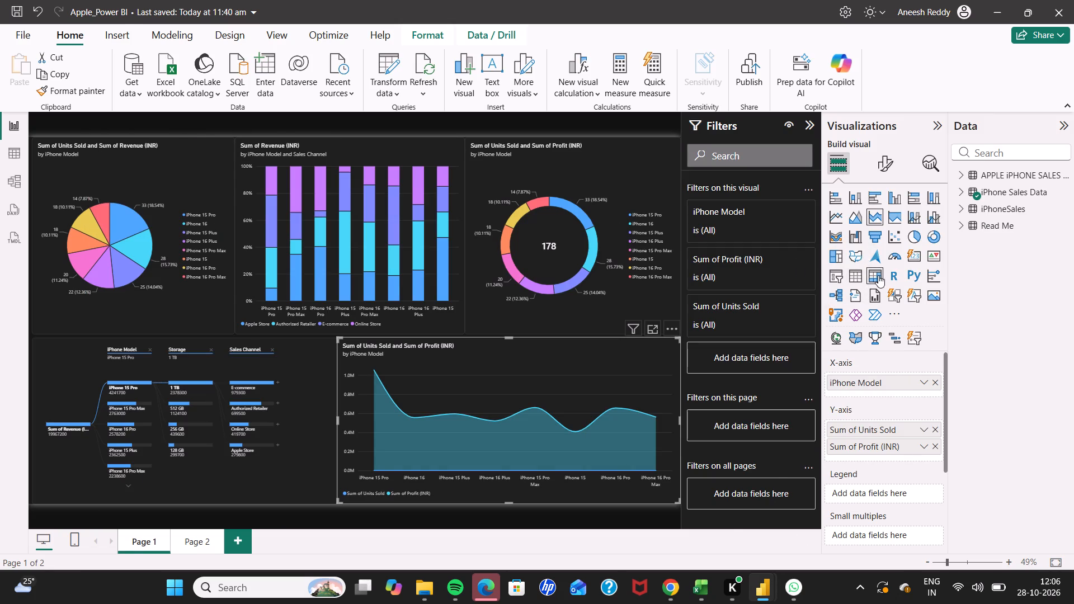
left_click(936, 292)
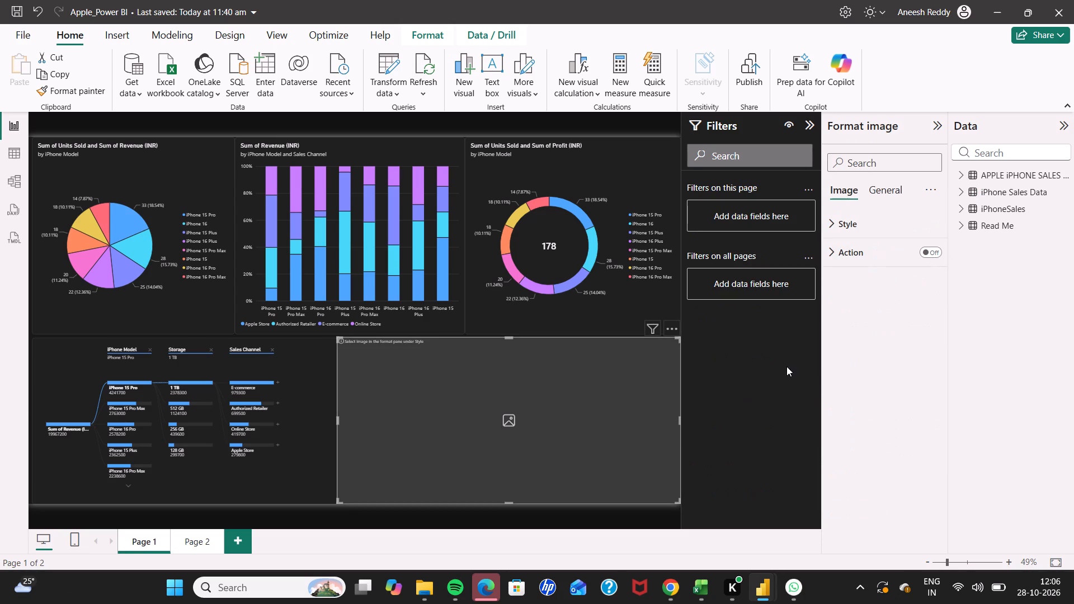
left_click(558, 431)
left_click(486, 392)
Turn on interaction editing with the empty image visual selected.
left_click(427, 30)
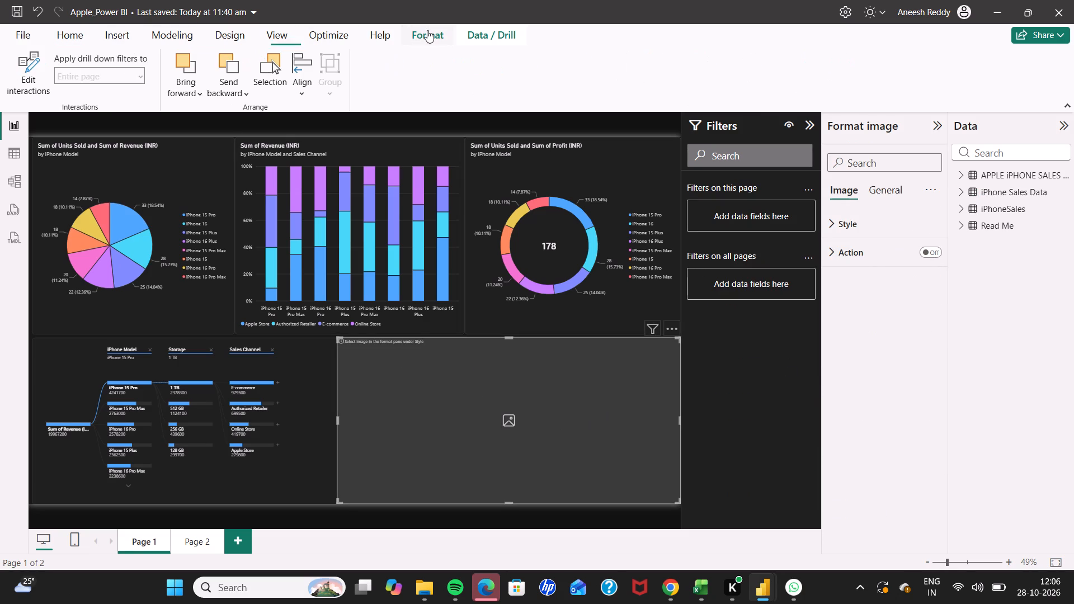
left_click(35, 82)
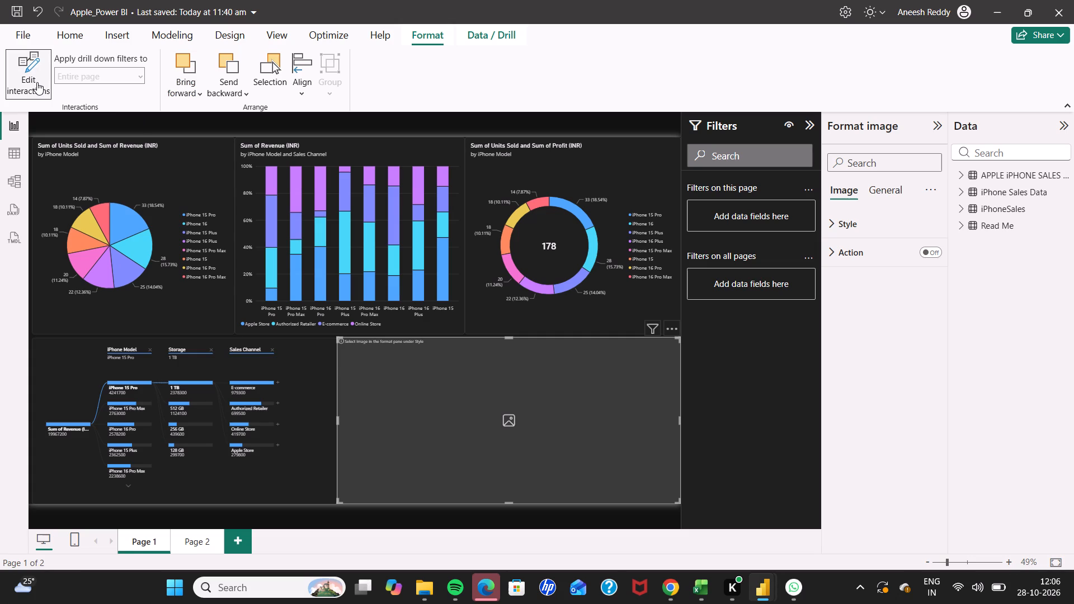
left_click(414, 302)
left_click(478, 403)
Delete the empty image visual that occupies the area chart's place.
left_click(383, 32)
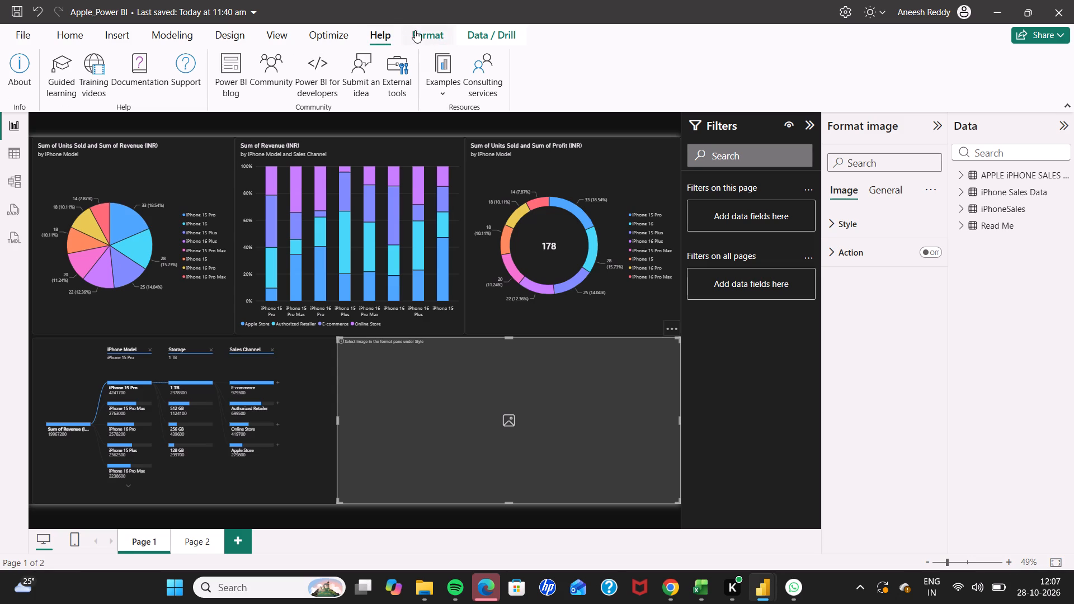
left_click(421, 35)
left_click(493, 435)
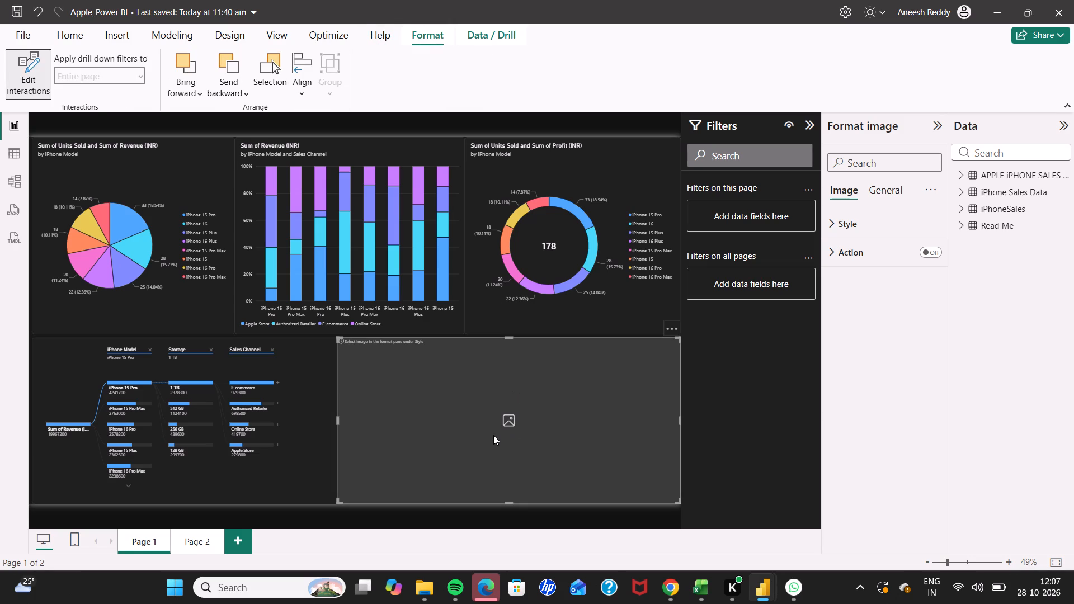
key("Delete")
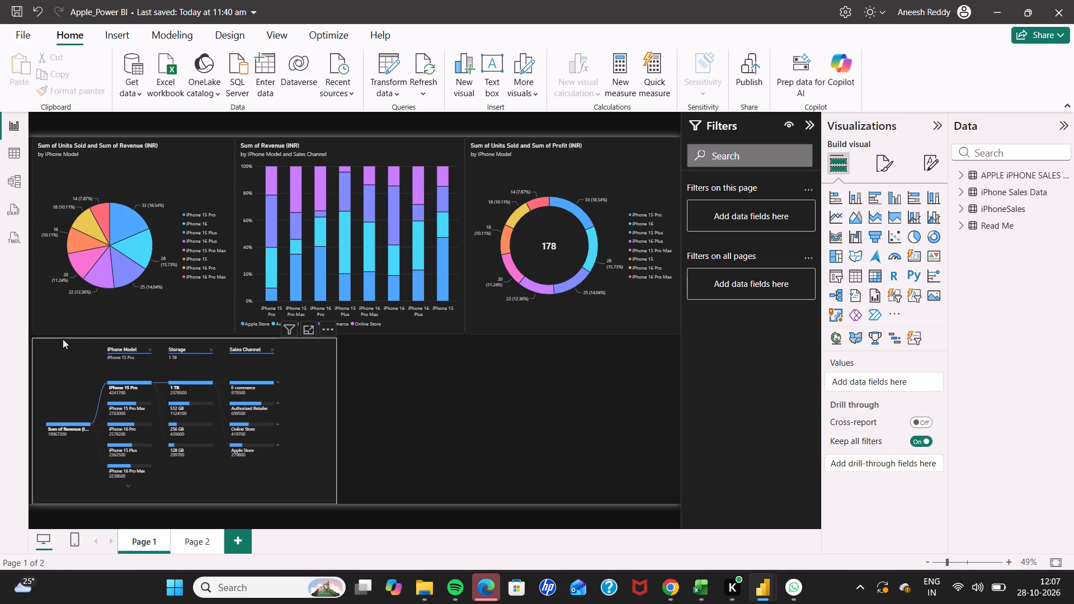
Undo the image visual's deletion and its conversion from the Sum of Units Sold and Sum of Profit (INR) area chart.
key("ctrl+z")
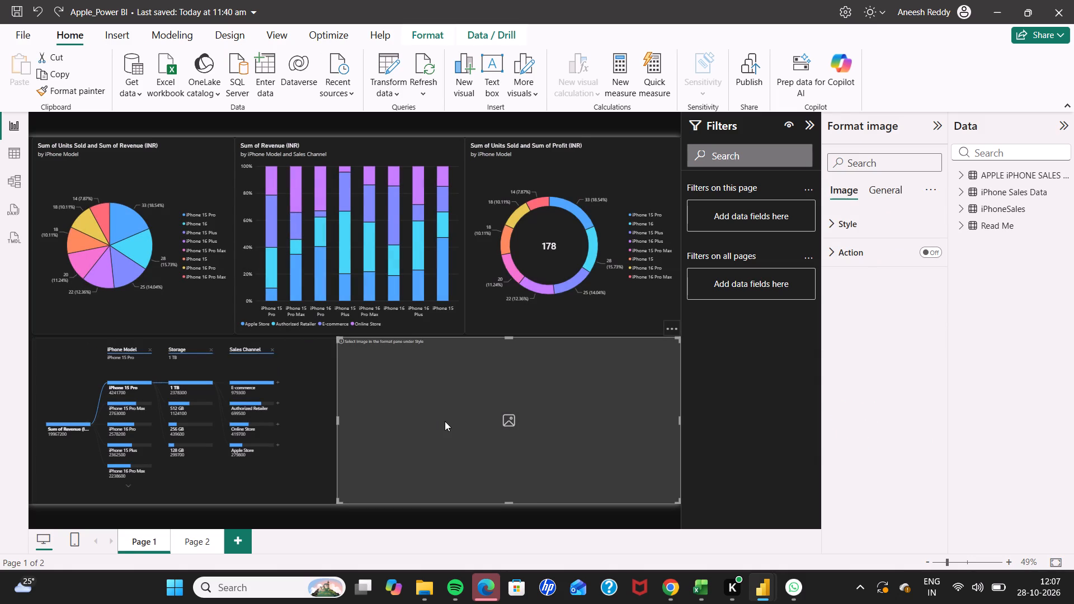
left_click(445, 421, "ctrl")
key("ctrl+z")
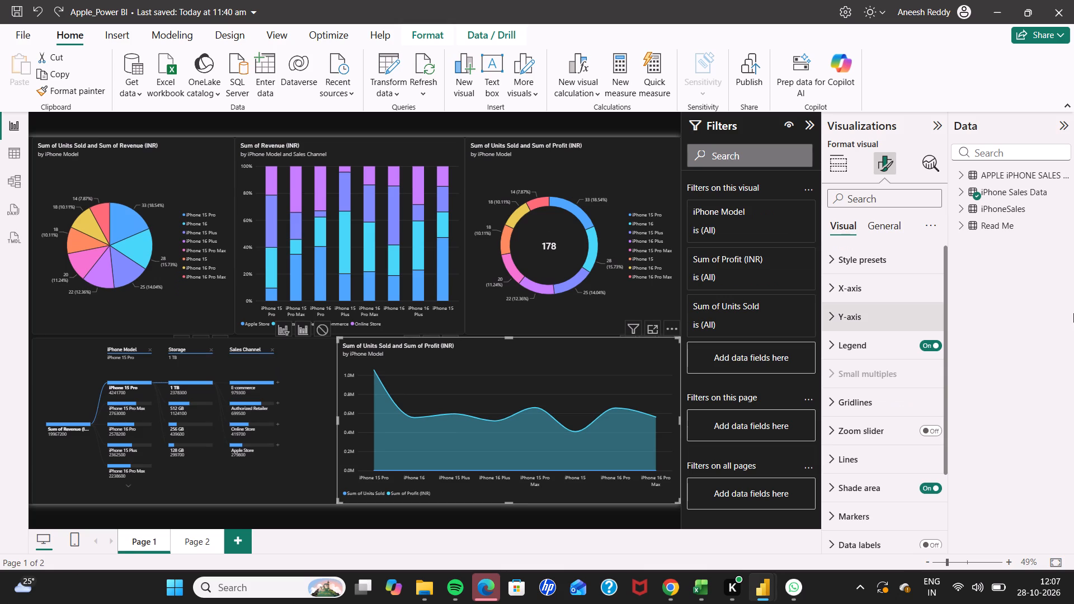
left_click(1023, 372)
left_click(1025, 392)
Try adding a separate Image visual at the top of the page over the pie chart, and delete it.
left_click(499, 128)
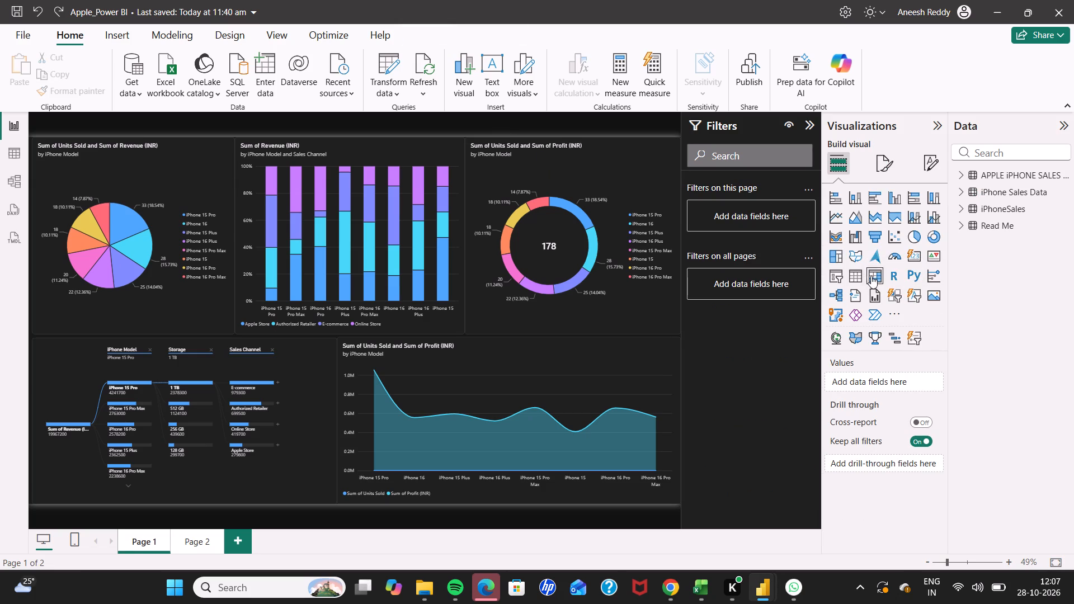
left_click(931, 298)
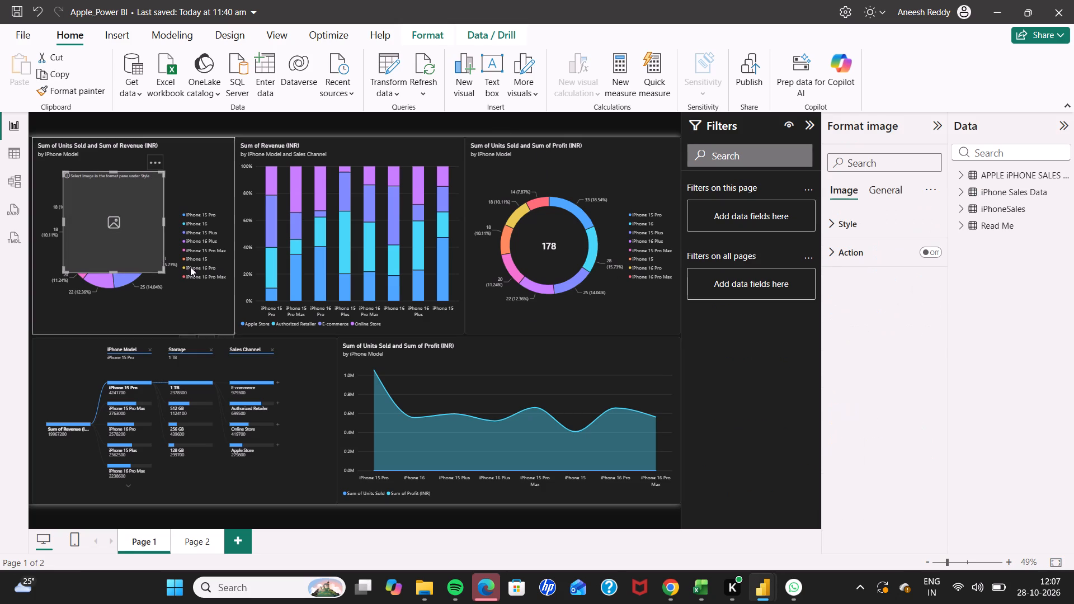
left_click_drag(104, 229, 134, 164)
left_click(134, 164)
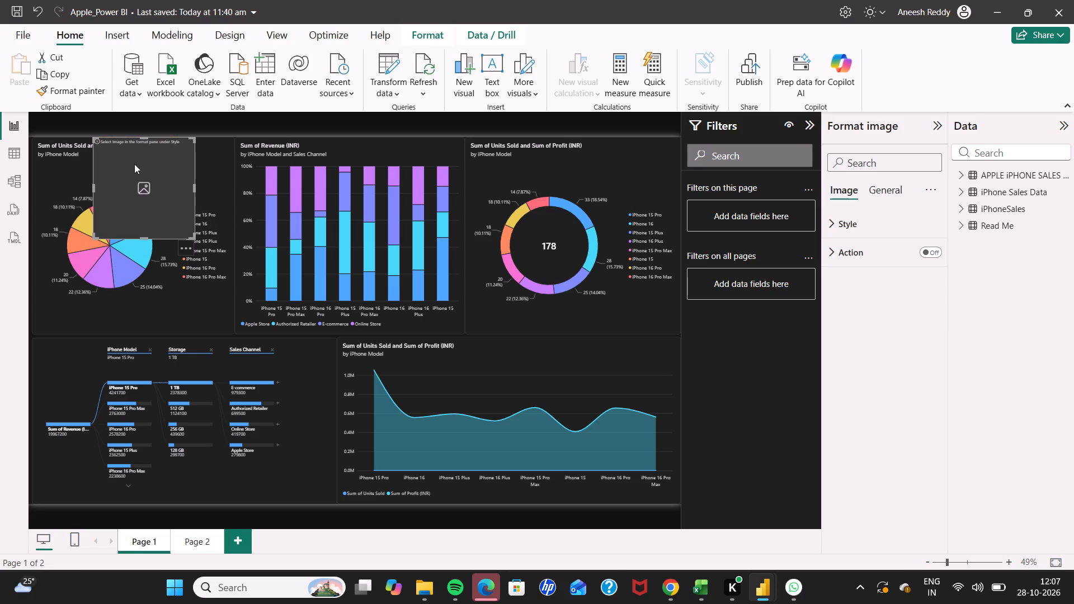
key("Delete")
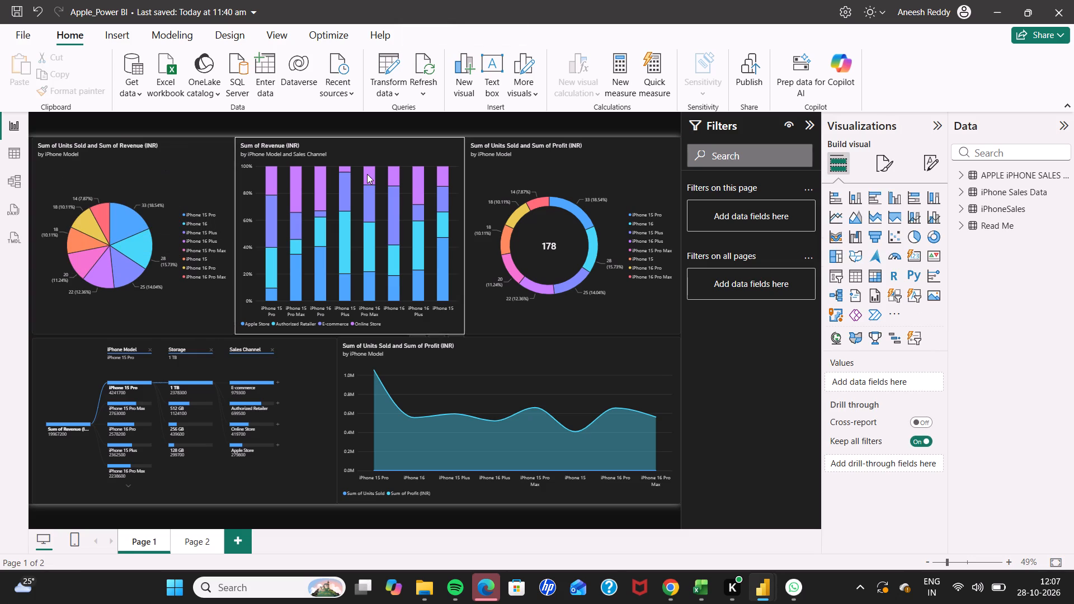
Insert a text box on Page 1 over the pie chart and place the cursor in it for text entry.
double_click(104, 128)
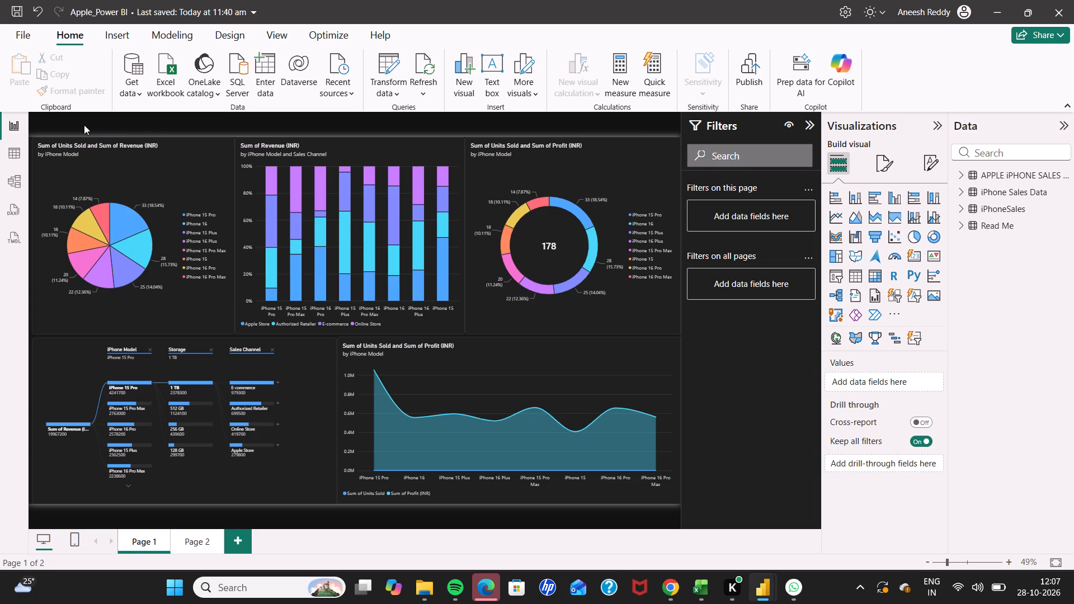
left_click(115, 39)
double_click(72, 128)
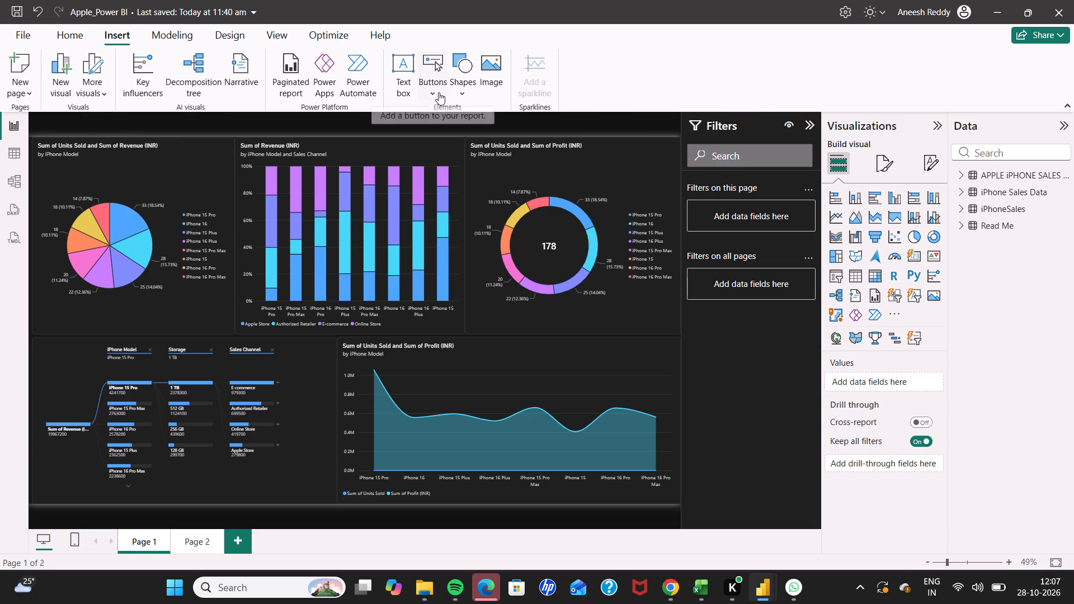
left_click(407, 56)
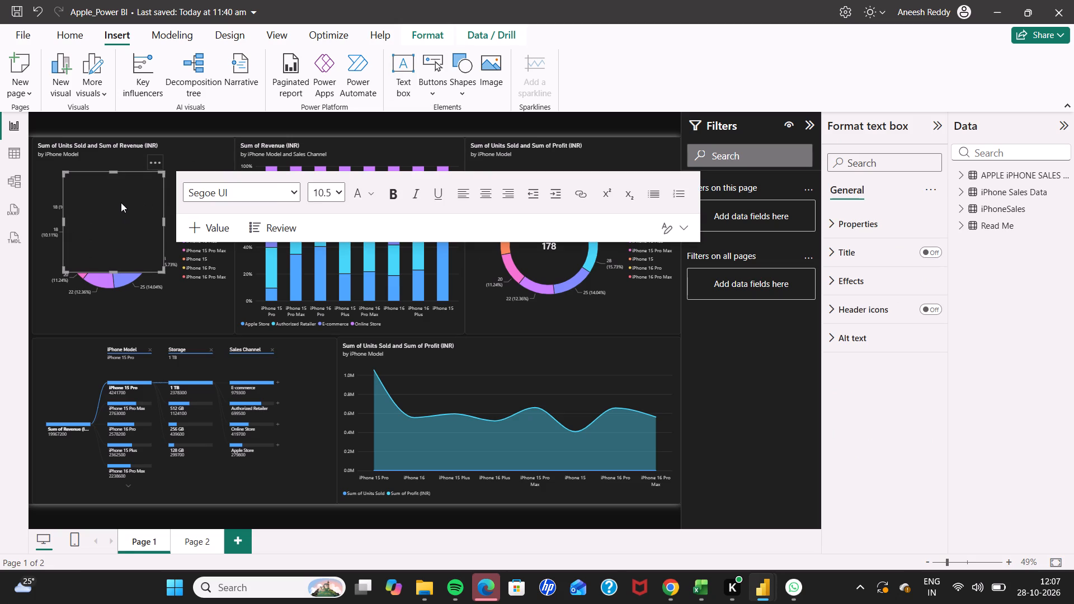
left_click(118, 205)
double_click(112, 207)
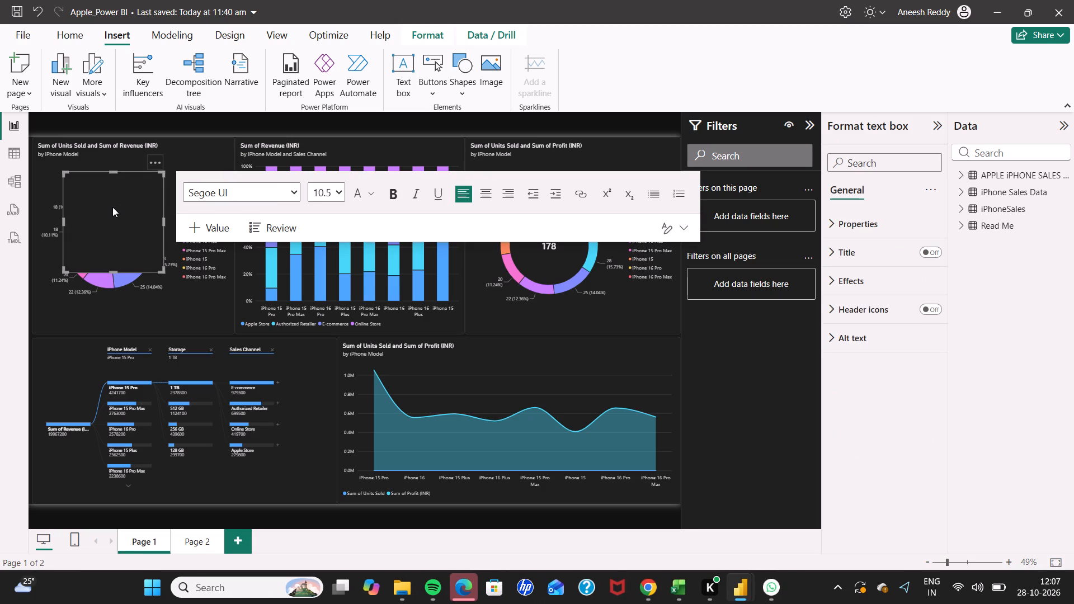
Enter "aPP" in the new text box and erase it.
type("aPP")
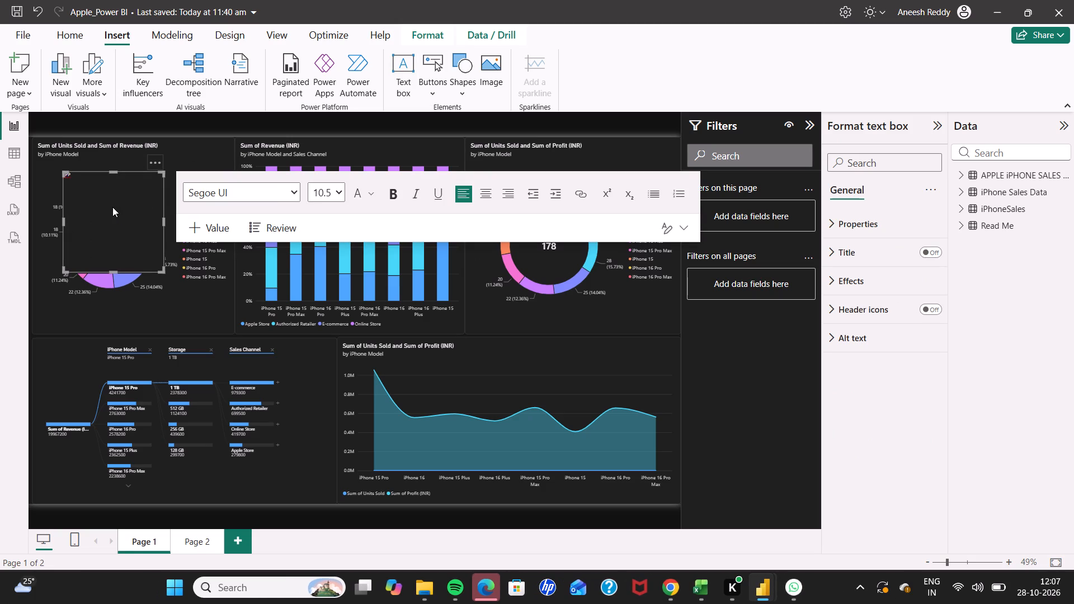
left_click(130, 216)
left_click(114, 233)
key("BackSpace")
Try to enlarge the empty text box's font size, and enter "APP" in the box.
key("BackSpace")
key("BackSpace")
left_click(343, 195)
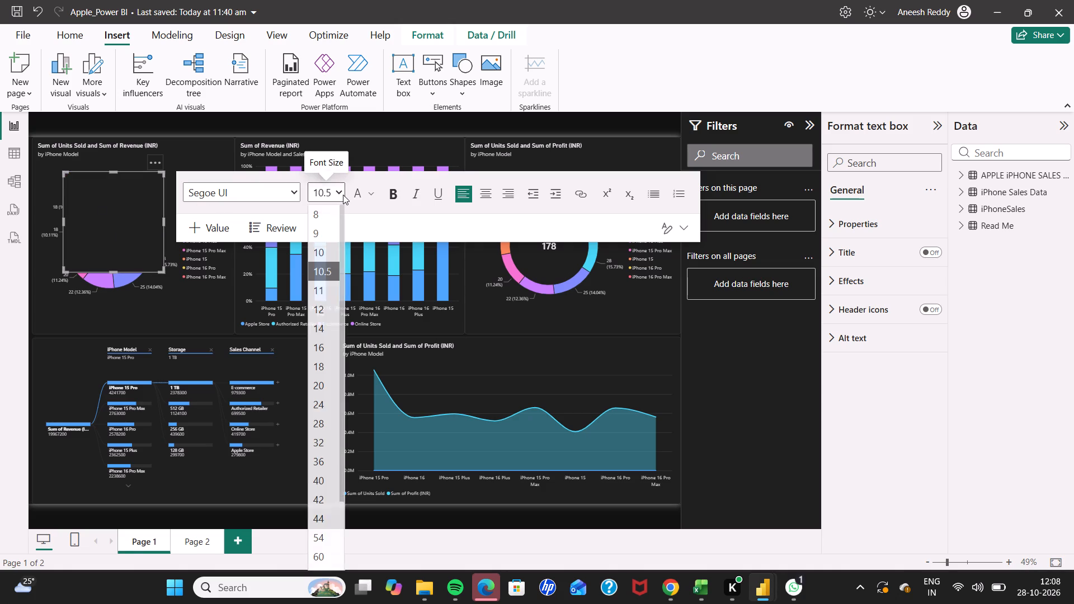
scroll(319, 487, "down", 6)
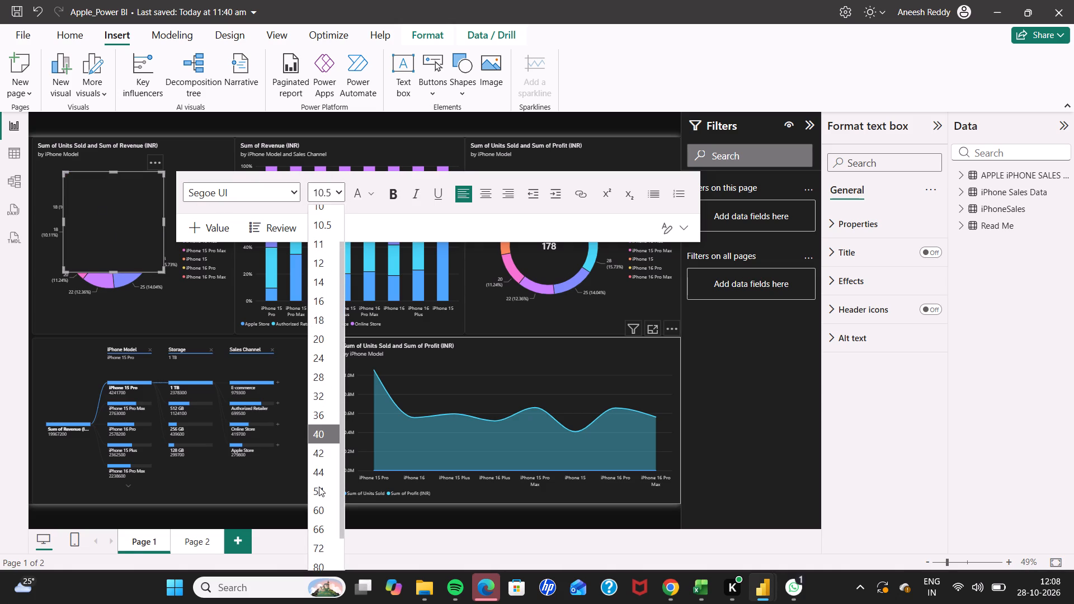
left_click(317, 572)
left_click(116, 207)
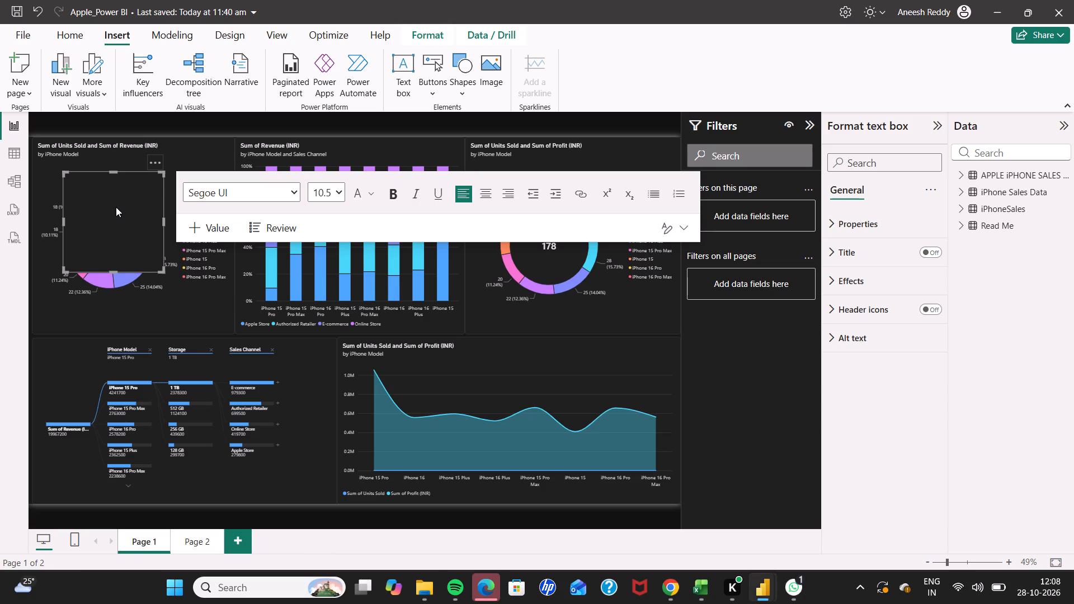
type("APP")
Set the text box's font size to 96 and replace its text with "APPLE".
left_click(328, 192)
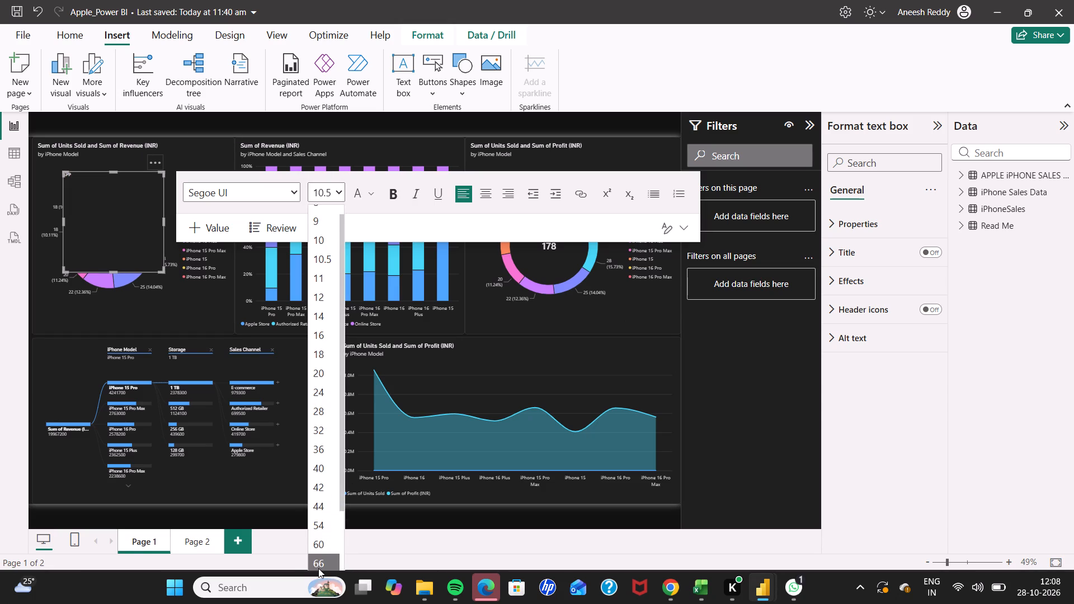
scroll(341, 498, "down", 3)
left_click(320, 567)
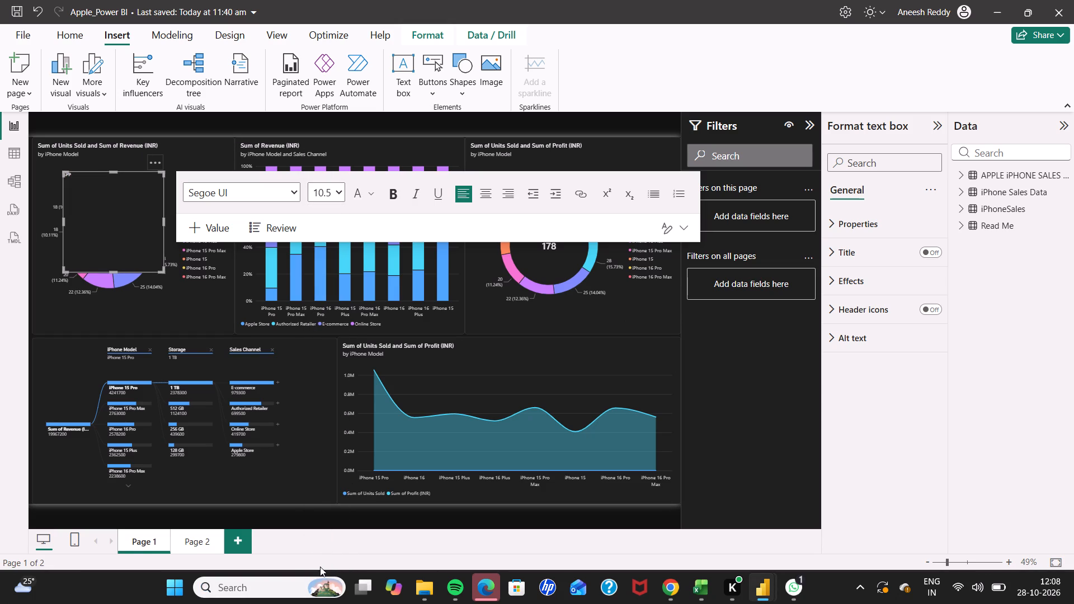
key("BackSpace")
key("BackSpace")
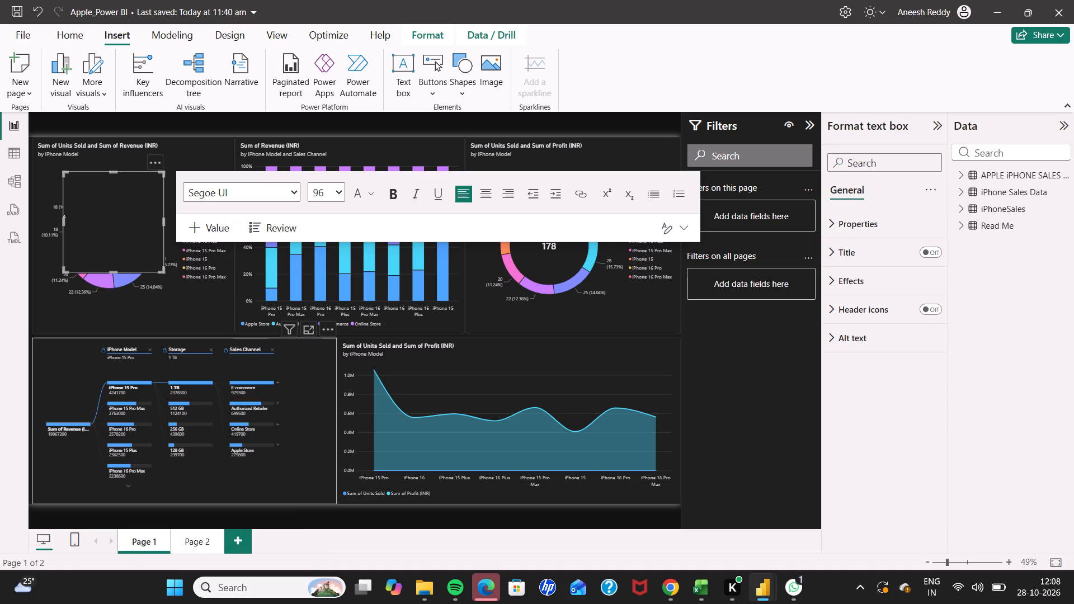
key("BackSpace")
key("a")
type("PPLE")
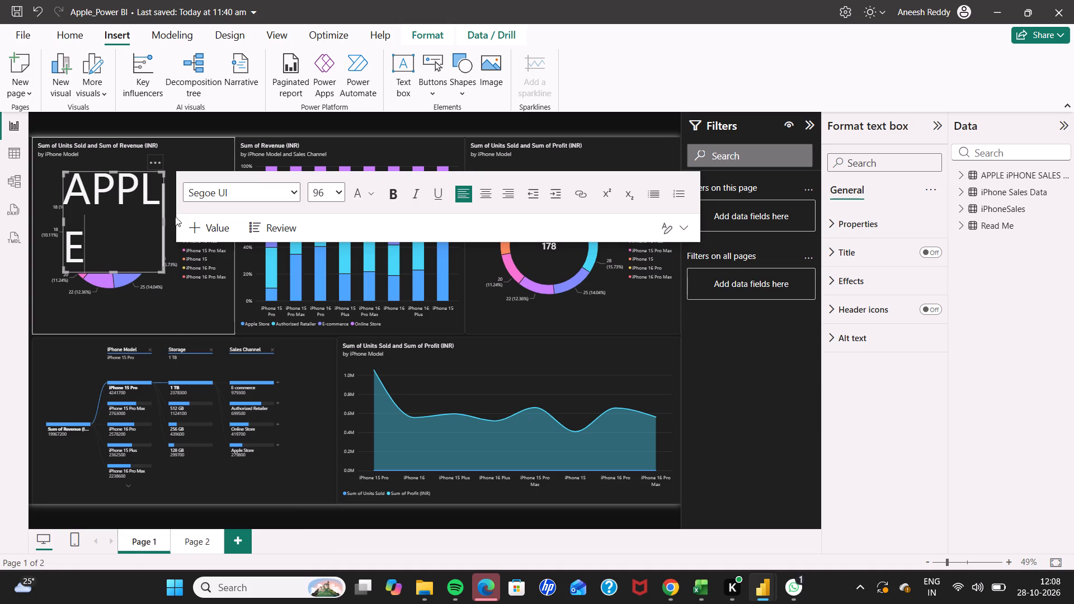
Widen the text box to the right until "APPLE" fits on a single line.
left_click(160, 220)
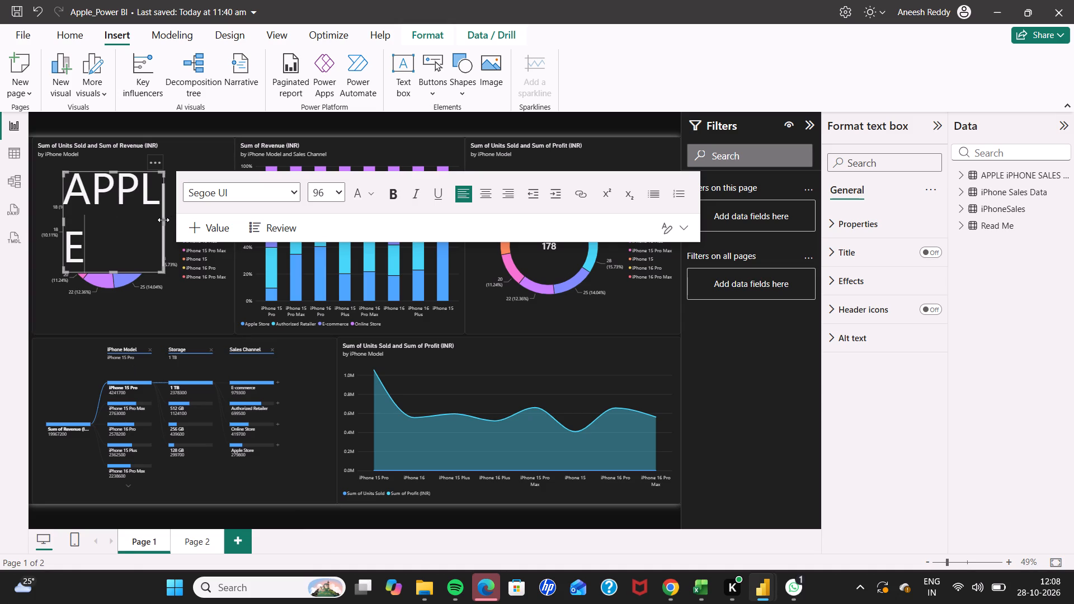
left_click_drag(163, 220, 212, 220)
left_click(144, 243)
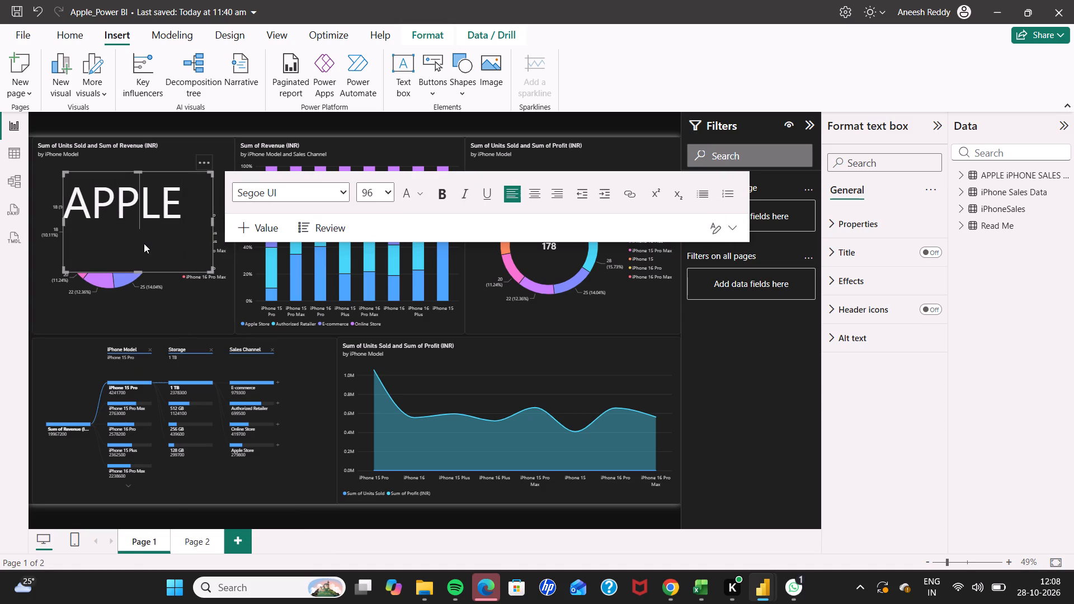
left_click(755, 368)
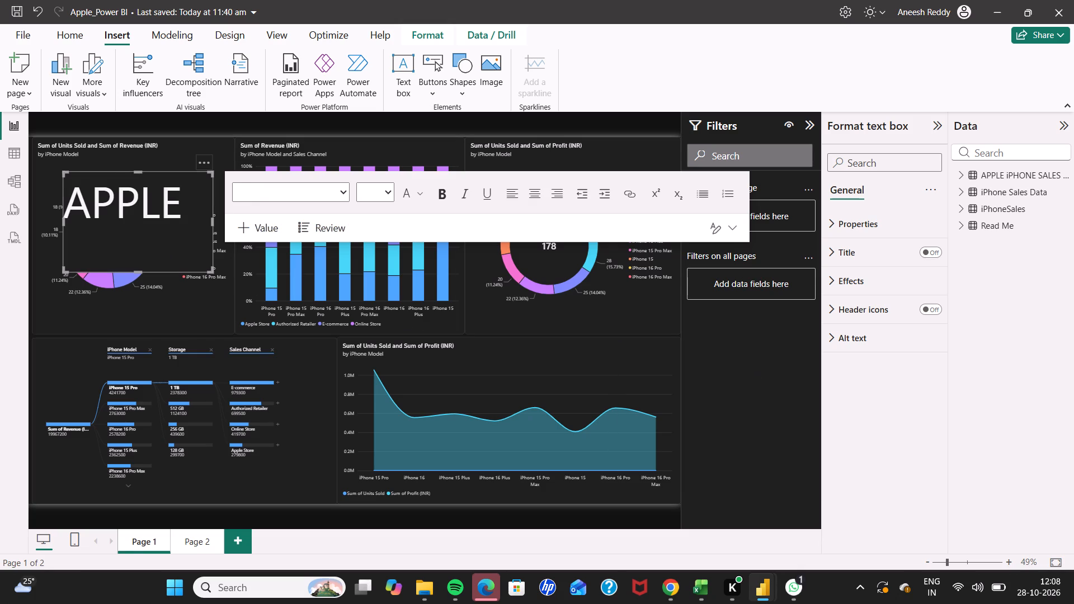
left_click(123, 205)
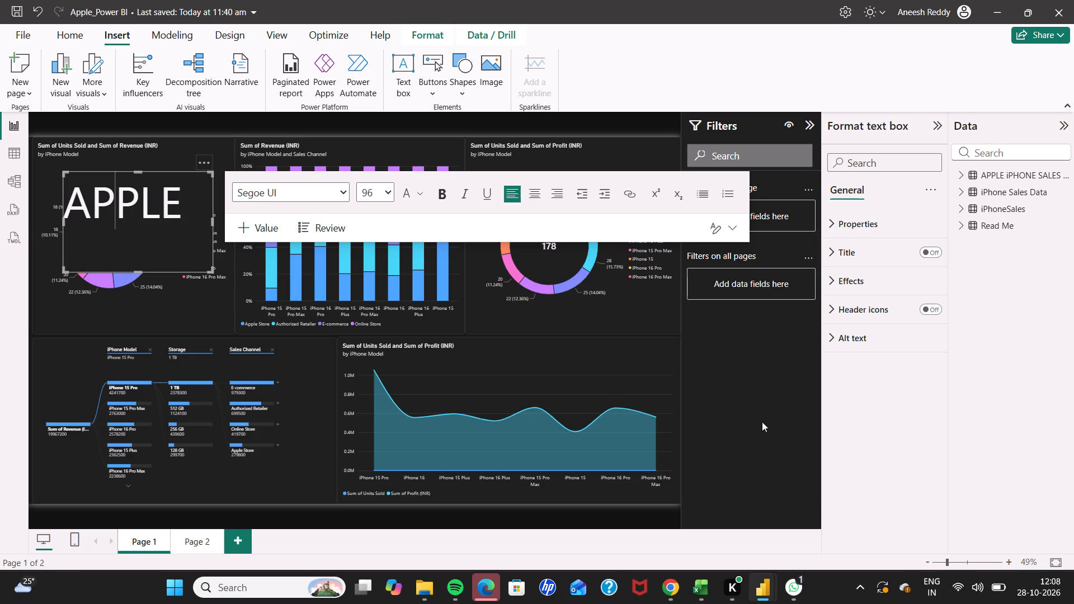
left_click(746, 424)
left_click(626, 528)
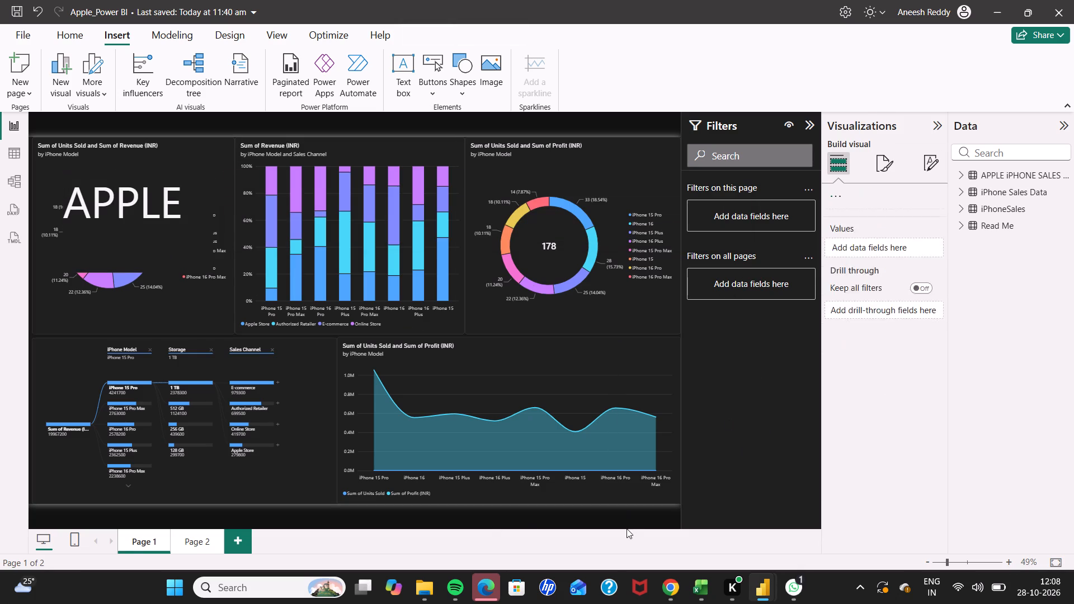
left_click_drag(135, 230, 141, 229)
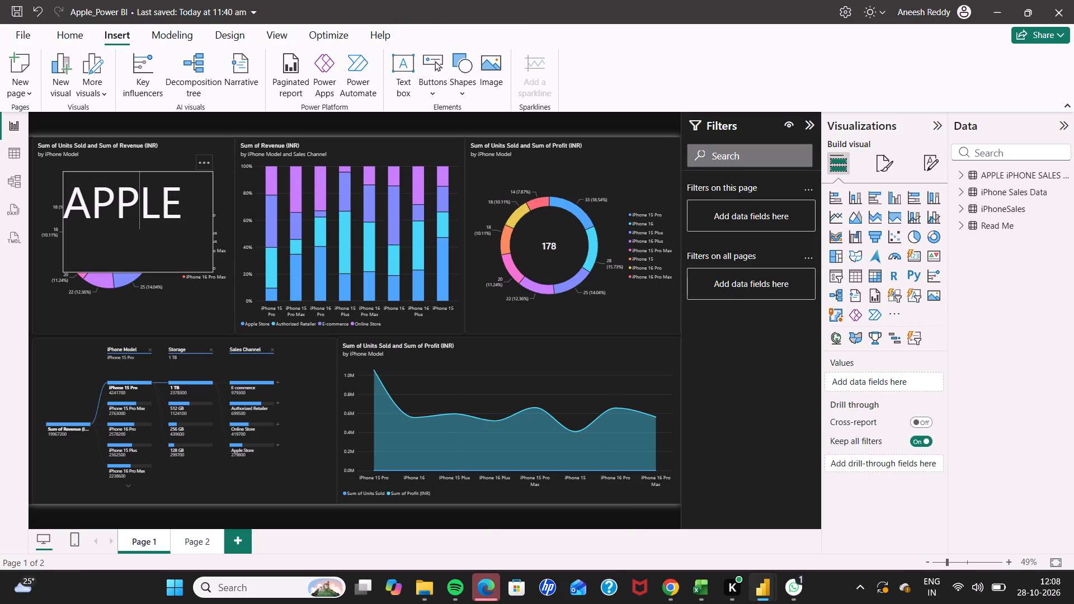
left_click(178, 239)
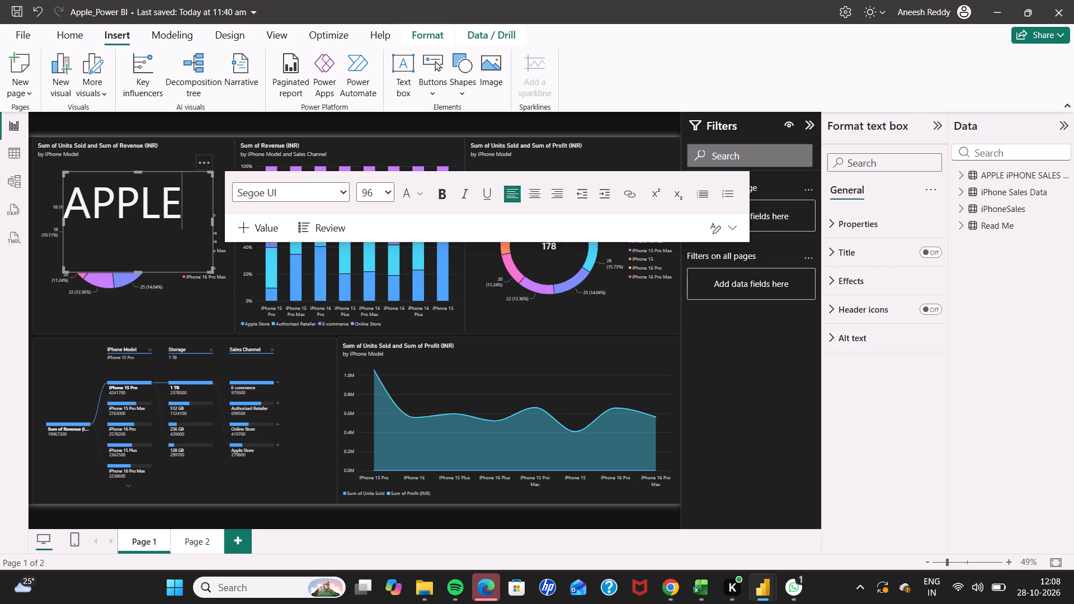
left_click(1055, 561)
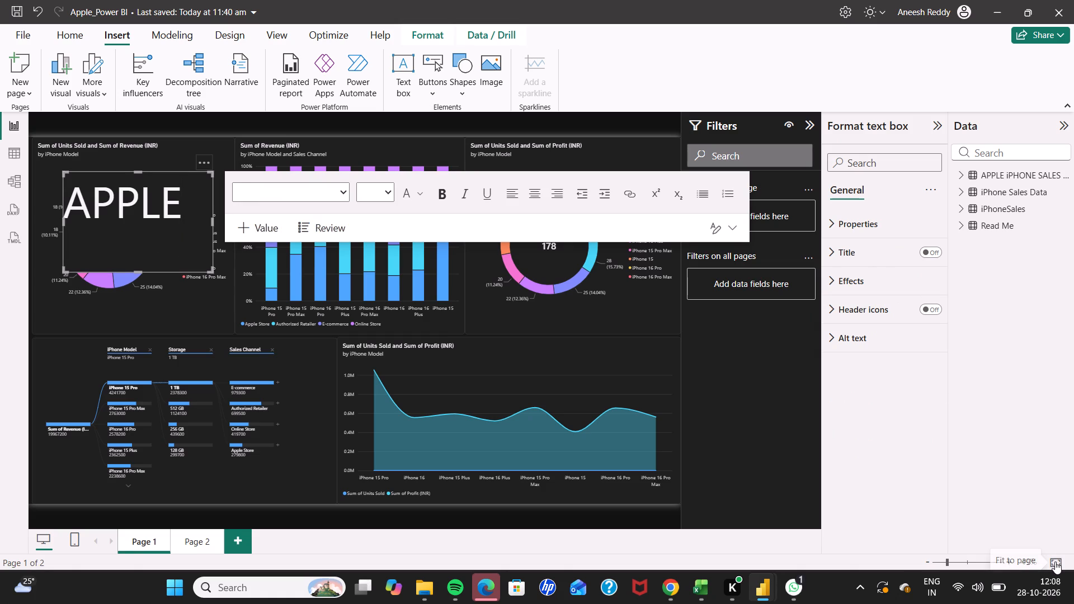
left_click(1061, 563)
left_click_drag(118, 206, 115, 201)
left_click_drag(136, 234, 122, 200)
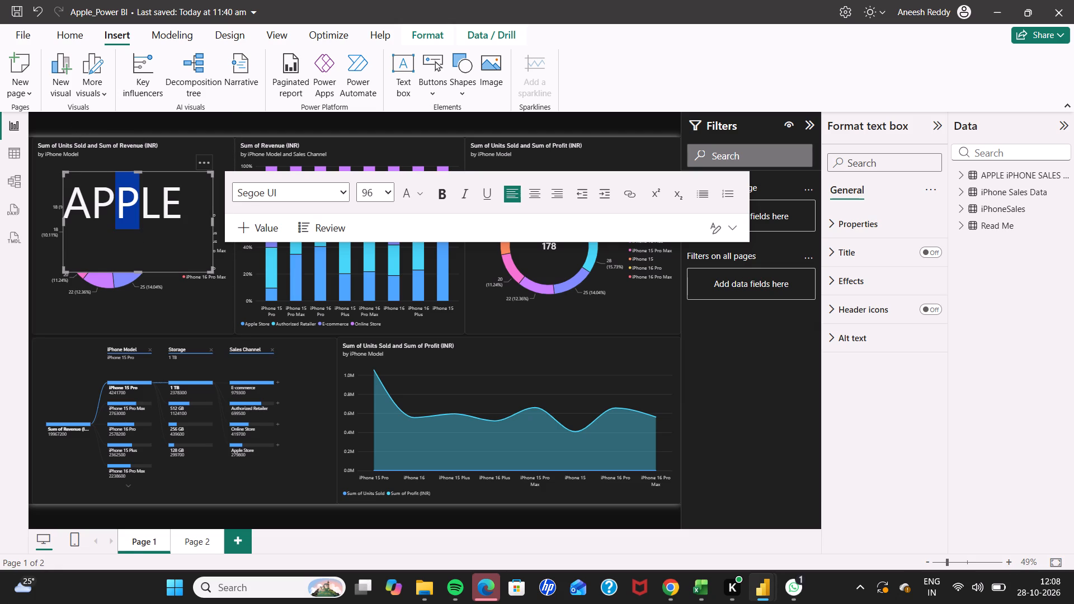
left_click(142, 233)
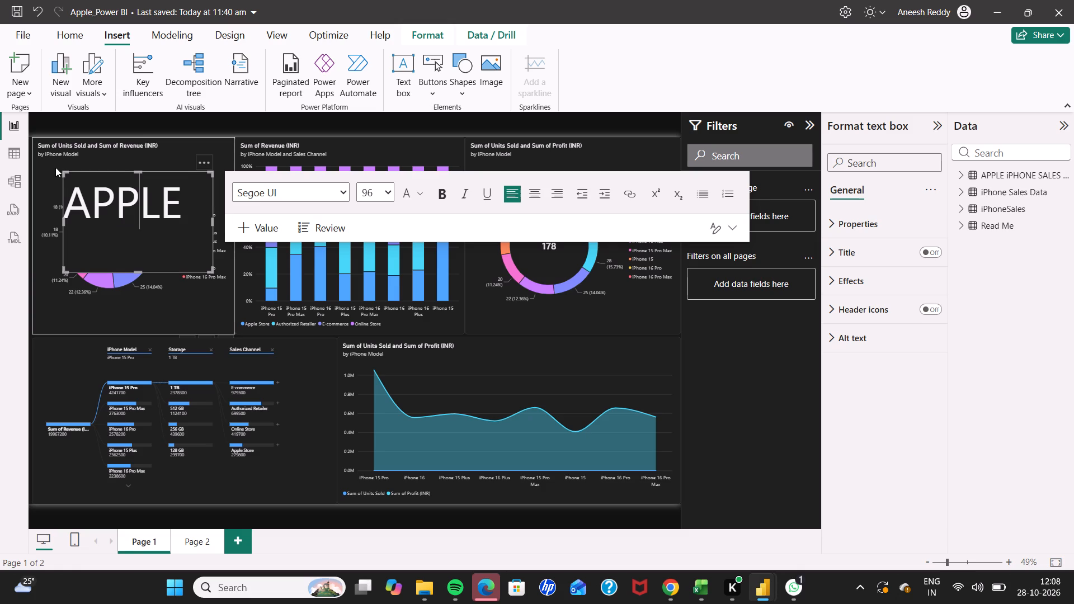
Extend the APPLE text box's upper-left corner out to the top-left corner of the report page.
left_click_drag(62, 174, 30, 78)
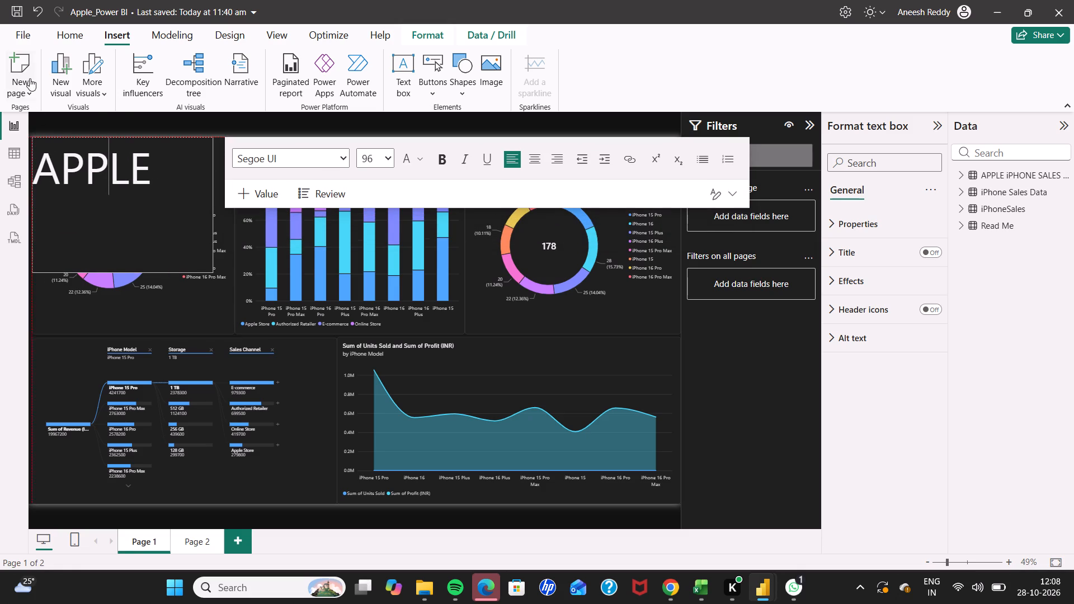
left_click_drag(30, 78, 29, 26)
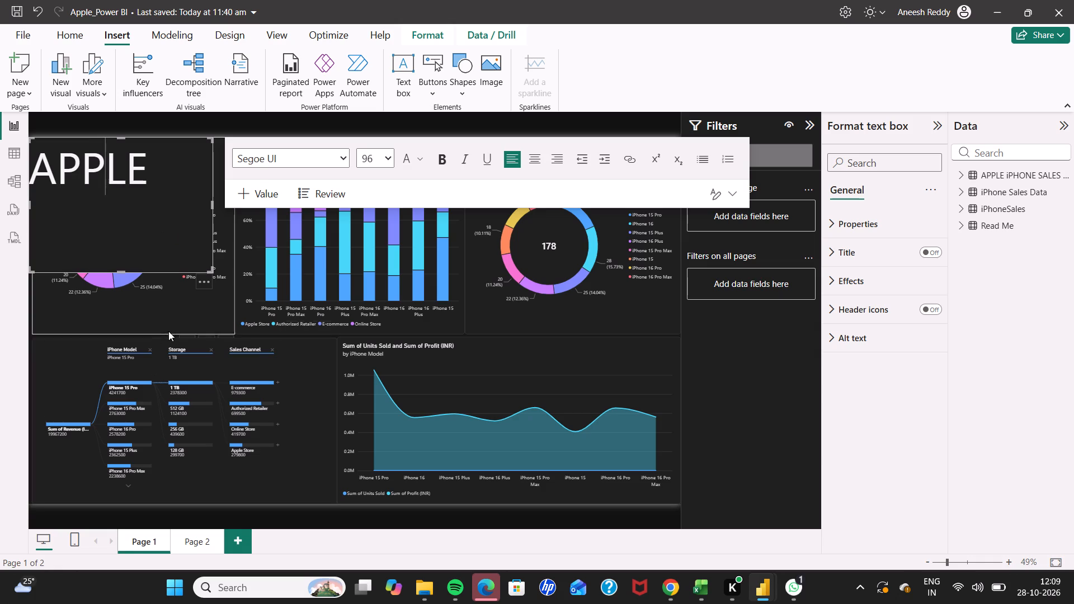
Lower the top edges of the decomposition tree and the area chart to about the same level, making both bottom-row visuals shorter.
left_click(238, 371)
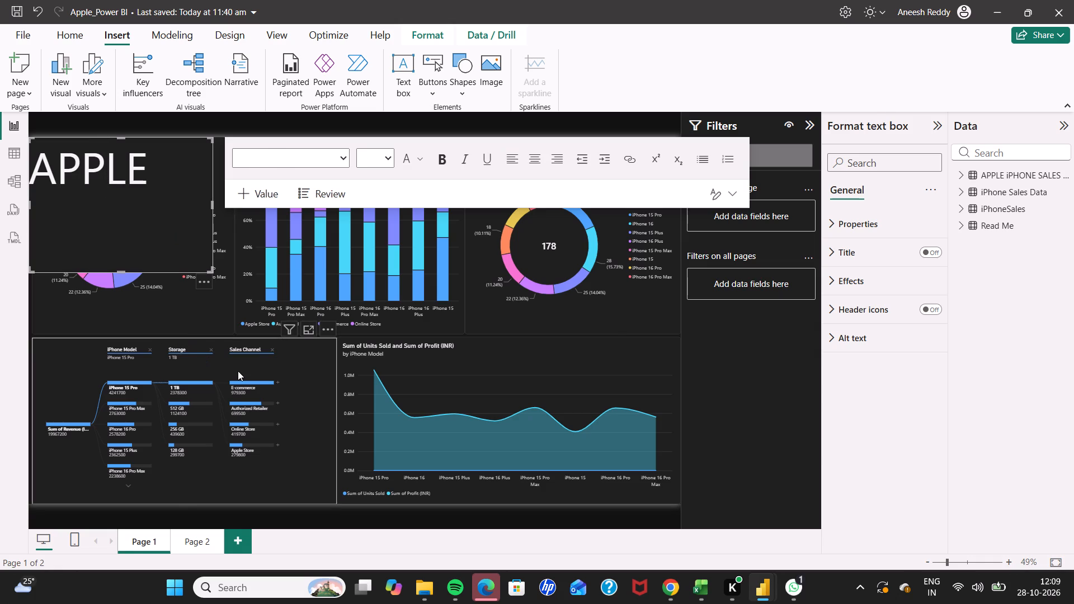
left_click_drag(186, 338, 186, 351)
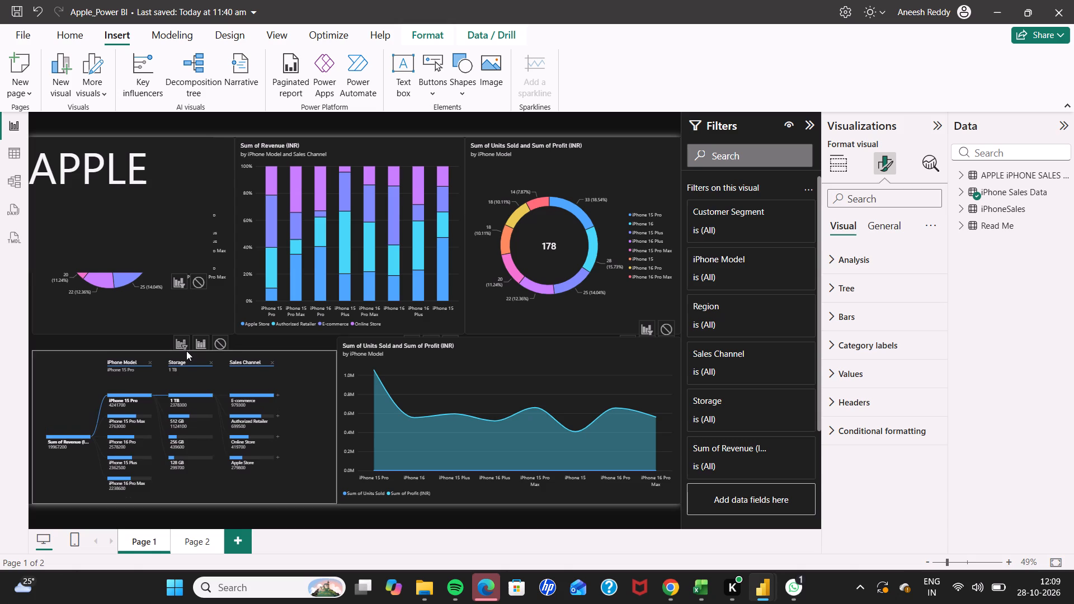
left_click_drag(186, 351, 186, 354)
double_click(521, 381)
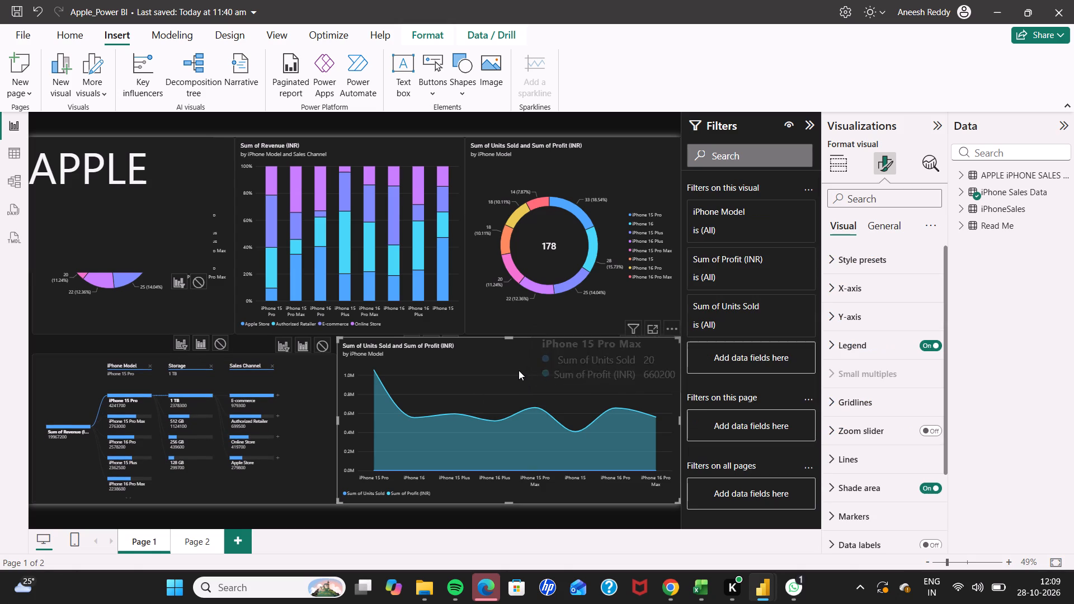
left_click_drag(511, 339, 511, 356)
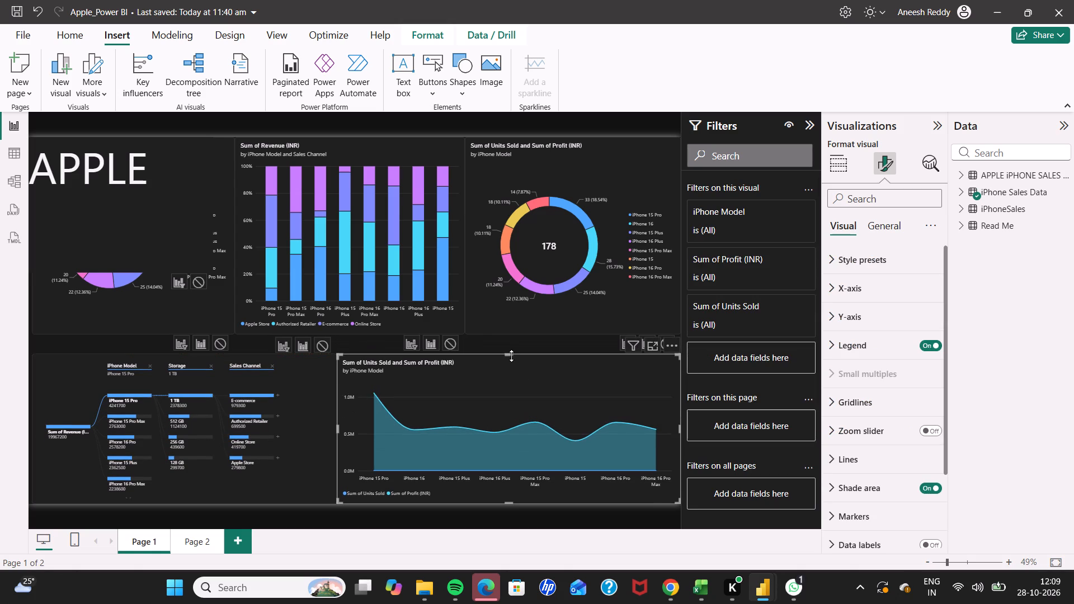
Lower the donut chart's top edge to free space above it, and extend its bottom edge down to the area chart.
double_click(544, 291)
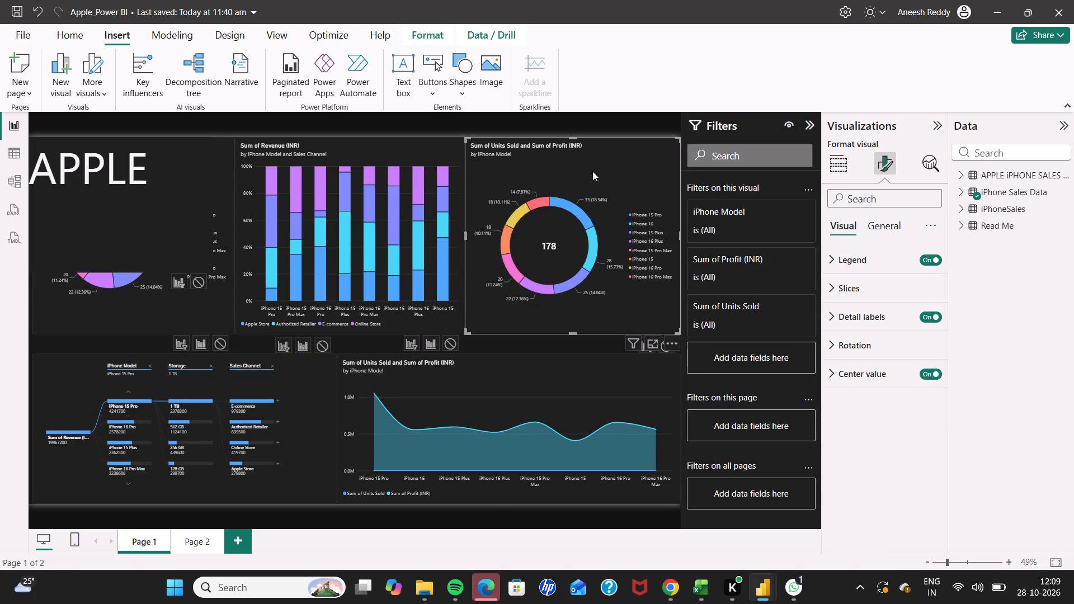
left_click_drag(572, 140, 572, 149)
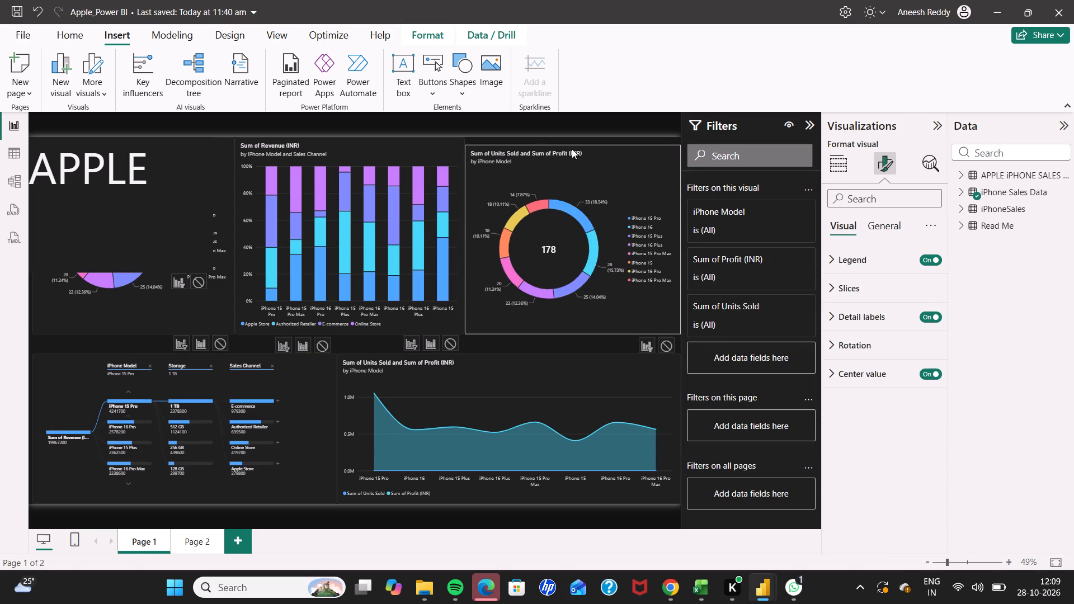
left_click_drag(572, 149, 573, 170)
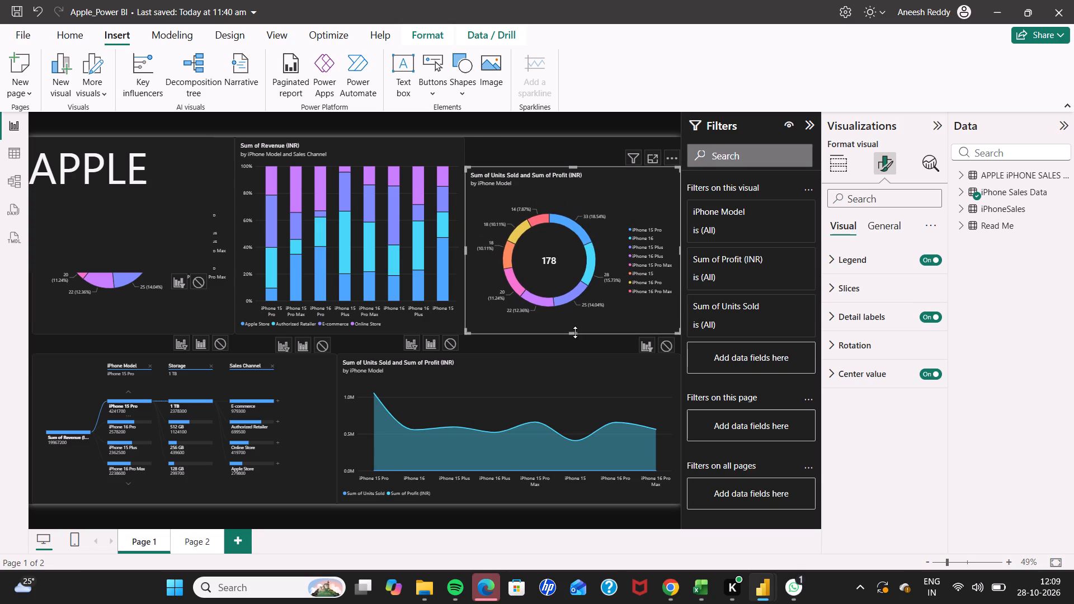
left_click_drag(575, 332, 577, 350)
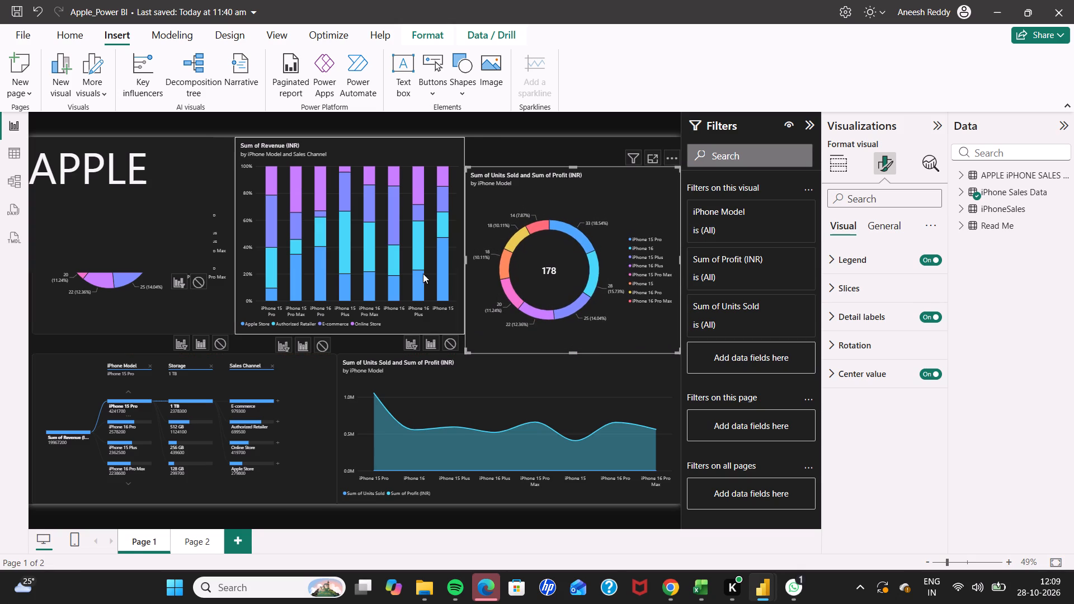
Extend the Sum of Revenue (INR) stacked column chart down to the bottom row and lower its top edge level with the donut chart.
double_click(407, 270)
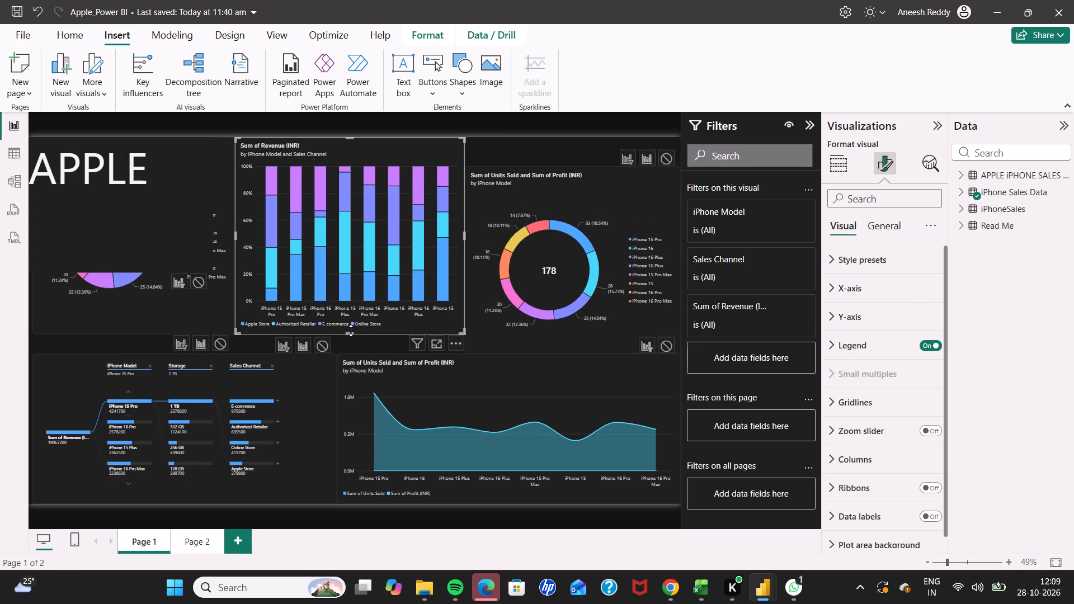
left_click_drag(351, 331, 351, 349)
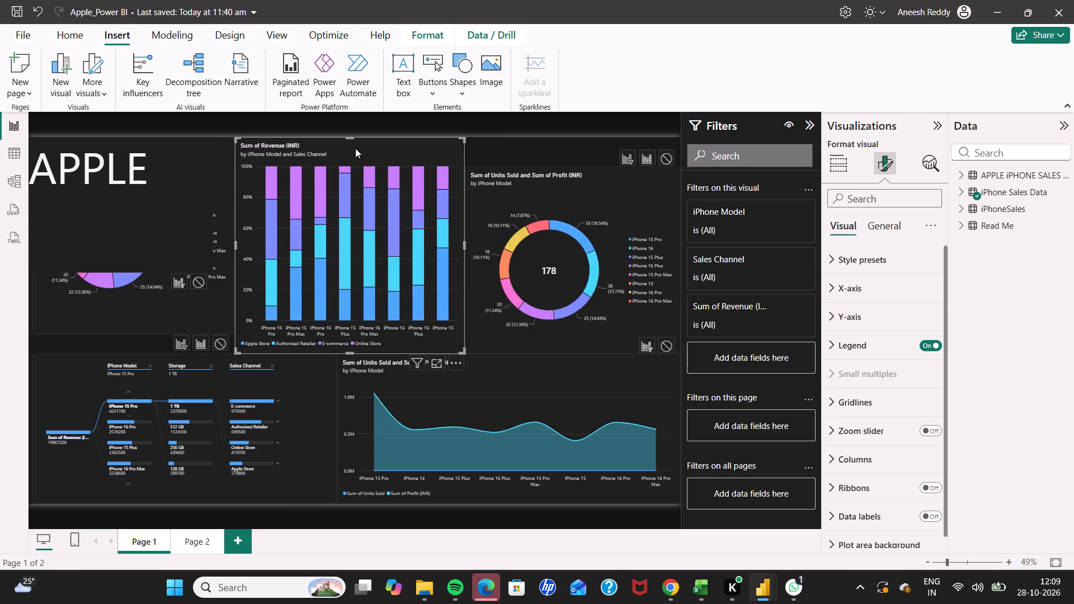
left_click_drag(350, 140, 350, 154)
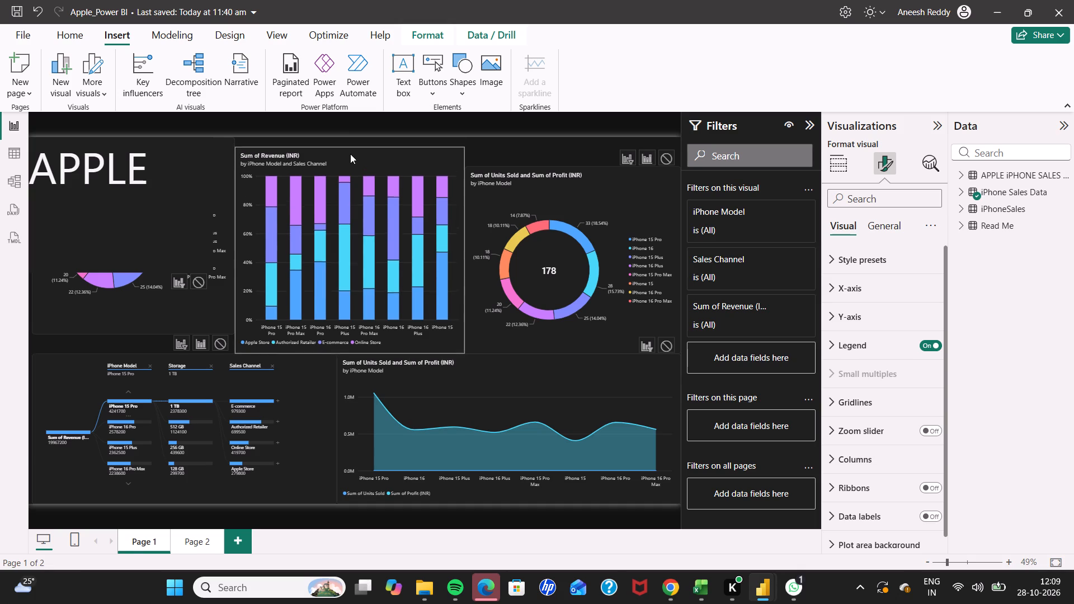
left_click_drag(350, 154, 353, 168)
Extend the pie chart down to the decomposition tree and lower its top edge in line with the neighbouring charts.
double_click(217, 285)
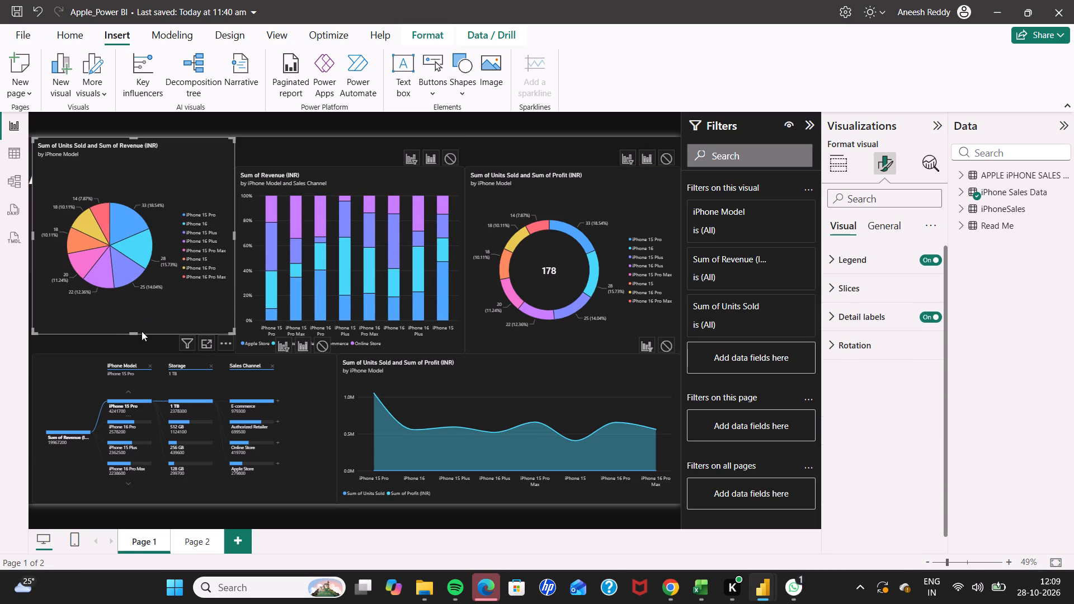
left_click_drag(129, 332, 129, 351)
left_click_drag(134, 159, 135, 169)
Shorten the APPLE text box from its bottom edge to a single-line heading height, clear of the pie chart.
left_click(150, 154)
left_click_drag(150, 154, 192, 143)
left_click_drag(120, 270, 121, 252)
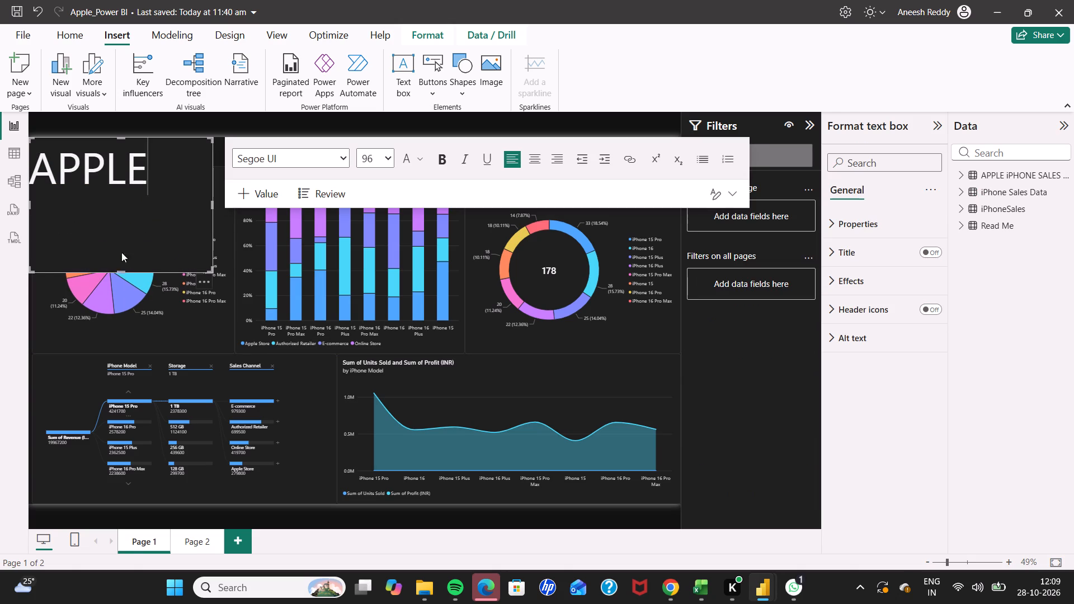
left_click_drag(121, 252, 130, 194)
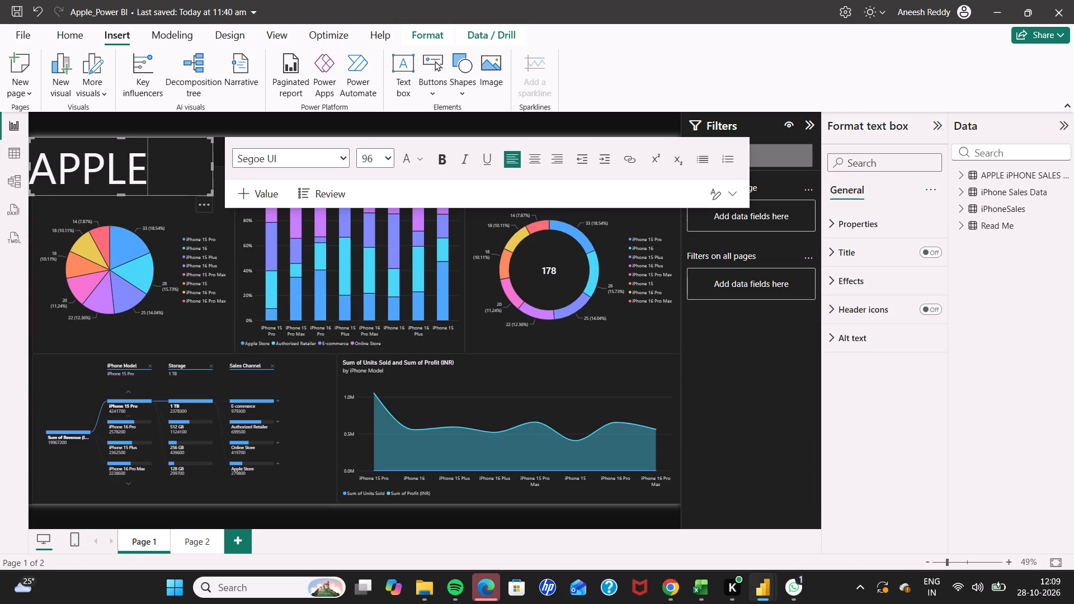
Set the heading text box's font size to 72 and retype its text as APPLE.
left_click_drag(154, 161, 126, 139)
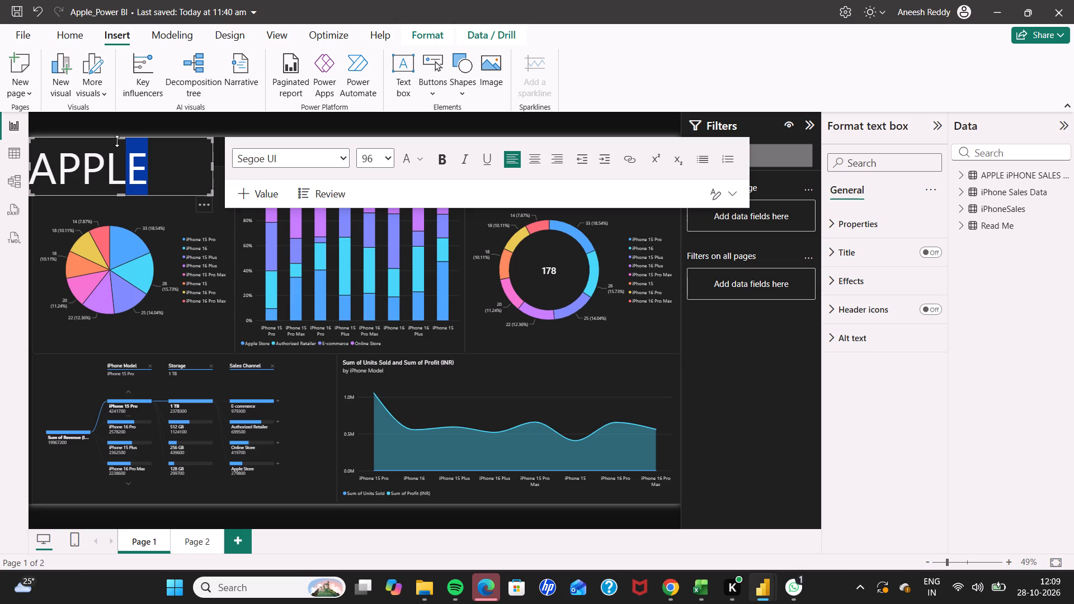
left_click_drag(117, 141, 122, 128)
left_click(196, 145)
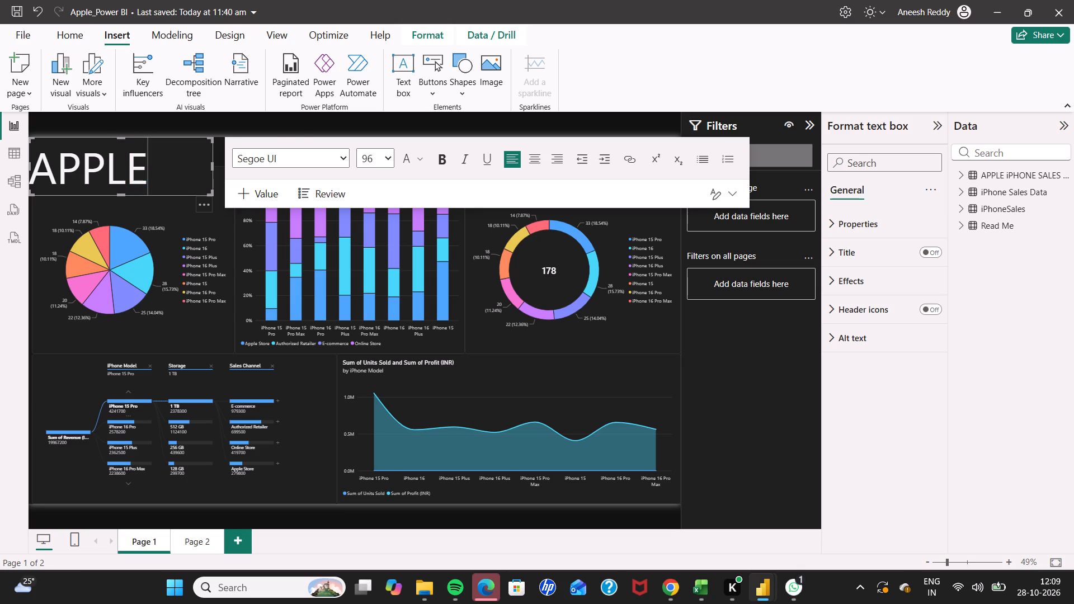
left_click(389, 157)
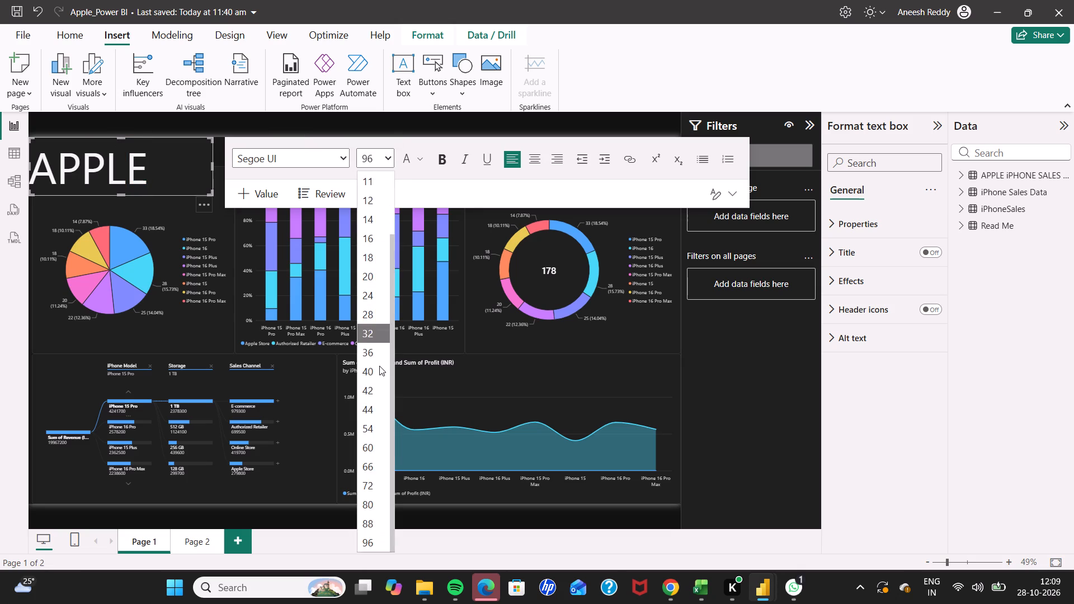
left_click(368, 483)
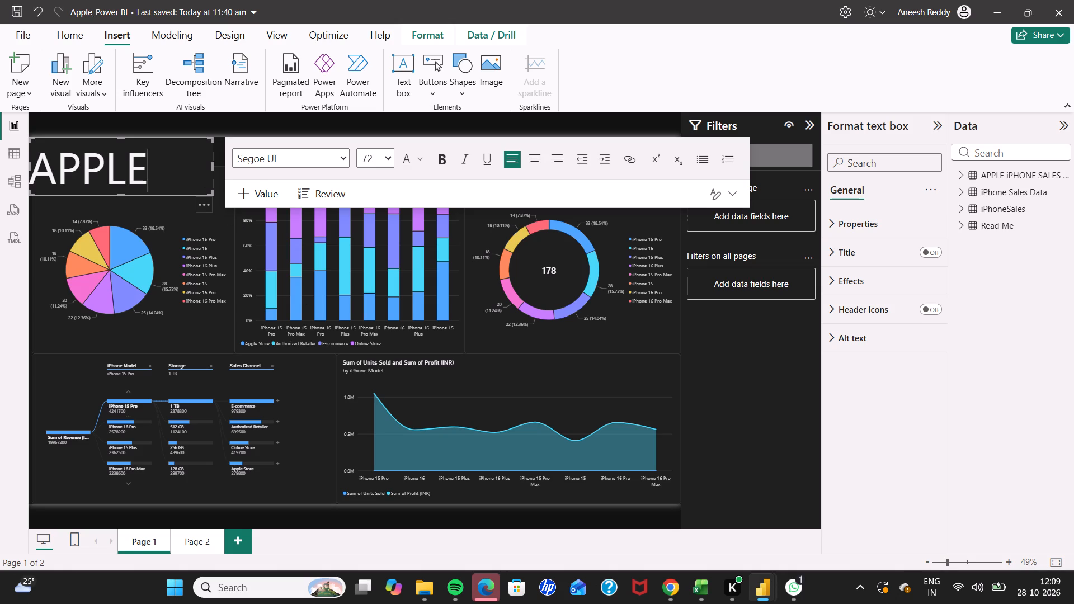
key("BackSpace")
key("BackSpace")
key("BackSpace")
key("BackSpace")
key("BackSpace")
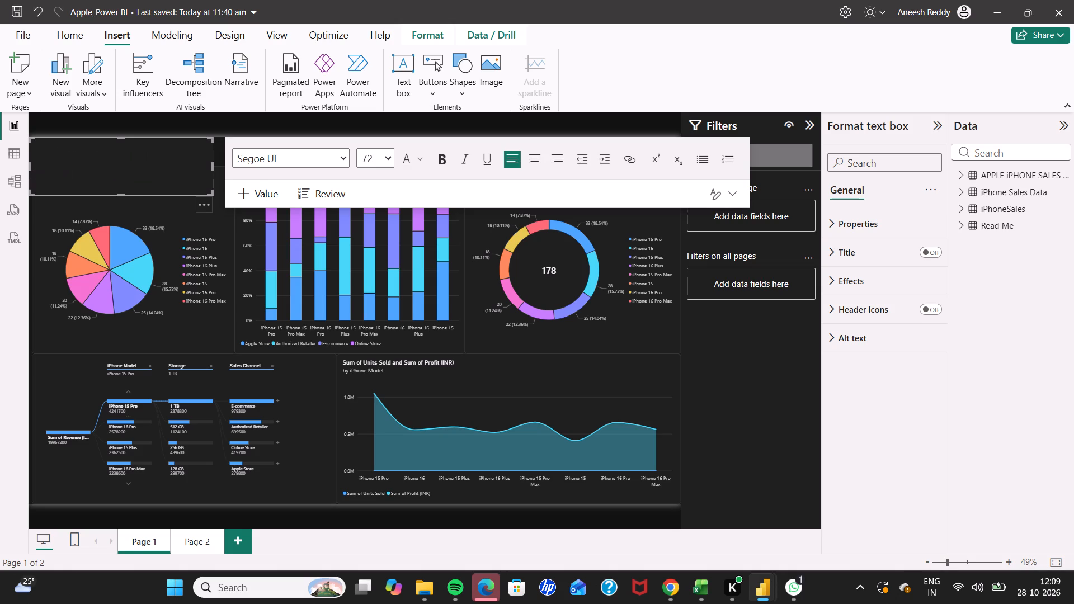
key("a")
type("PPLE")
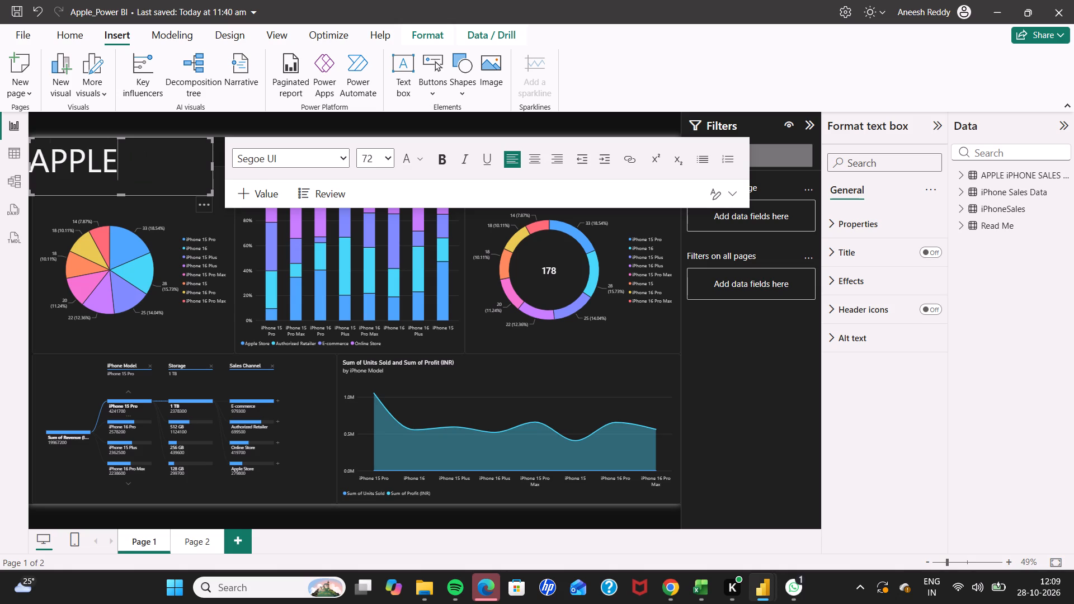
Shorten the APPLE text box from its bottom edge to fit the smaller heading, and deselect it.
left_click_drag(122, 194, 129, 180)
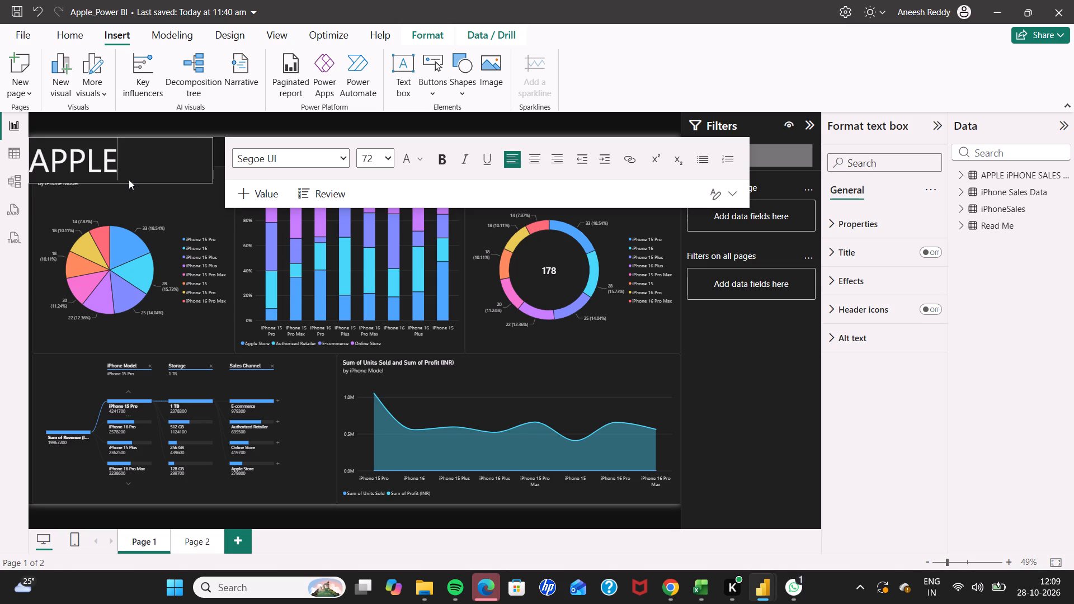
left_click_drag(129, 180, 131, 177)
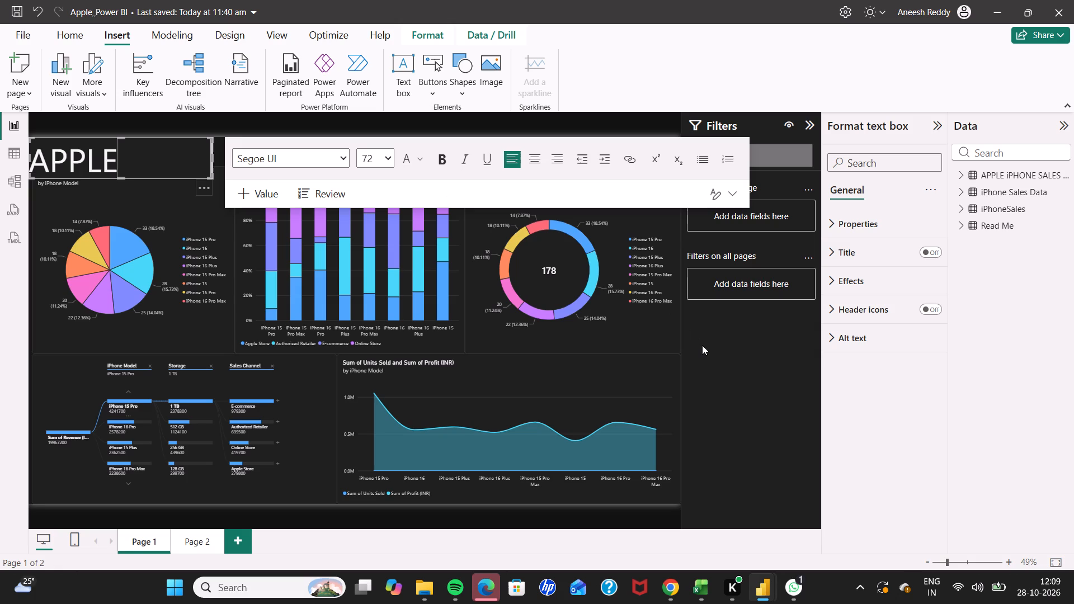
left_click(702, 345)
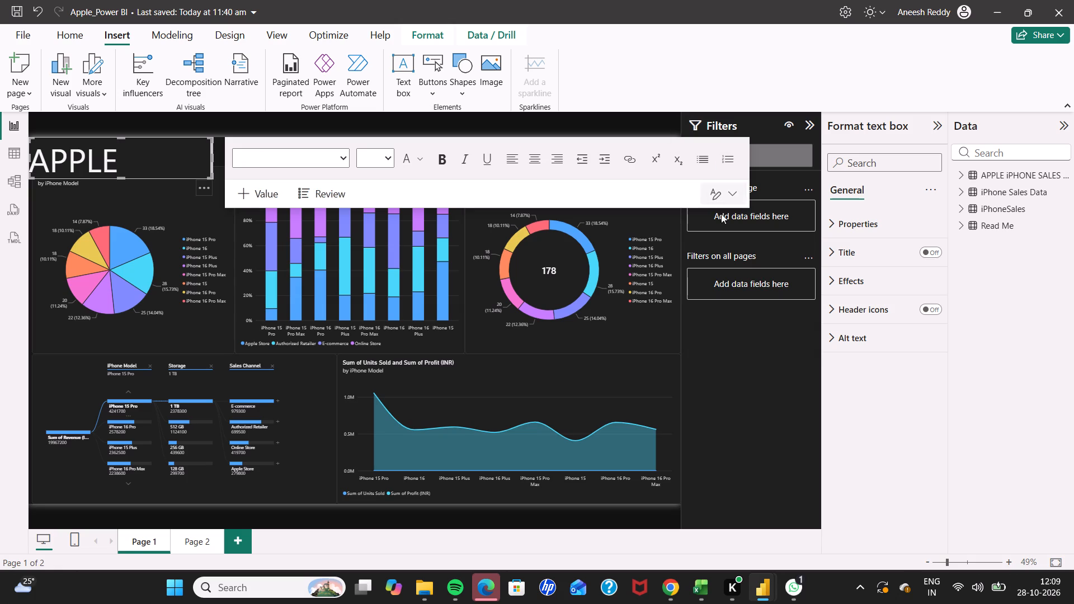
left_click(745, 417)
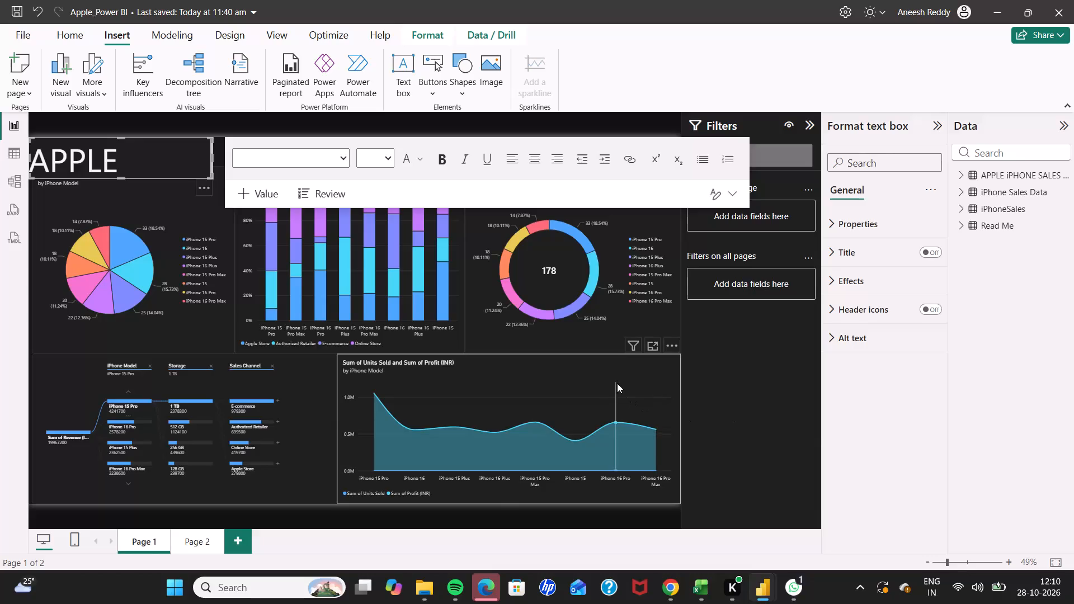
left_click(615, 381)
left_click(615, 381)
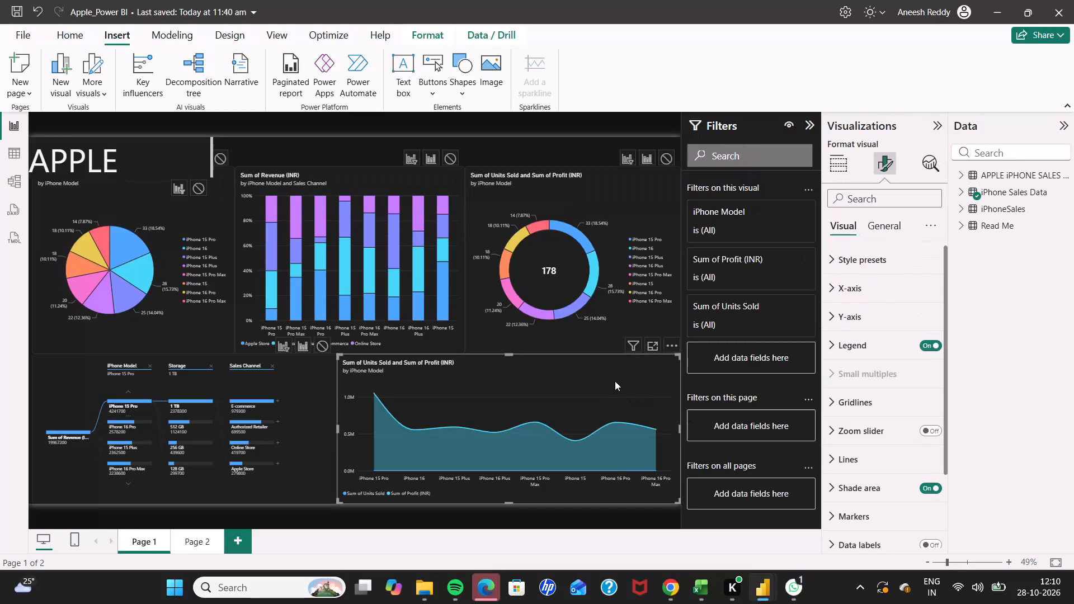
left_click(649, 508)
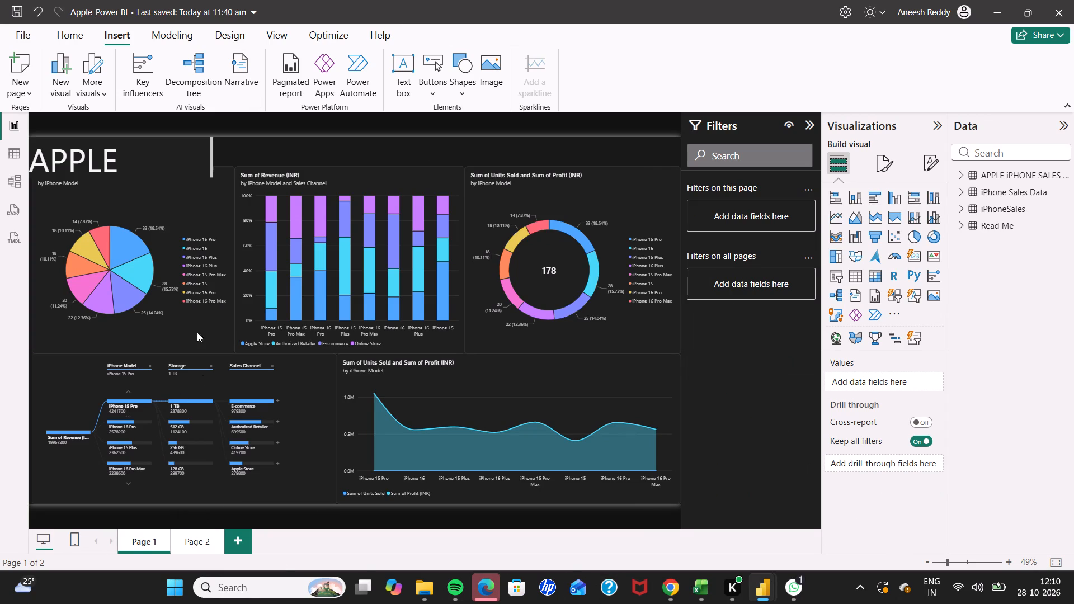
Add an empty text box on Page 2 beside the Sum of Profit (INR) bar chart with font size 12.
left_click(180, 542)
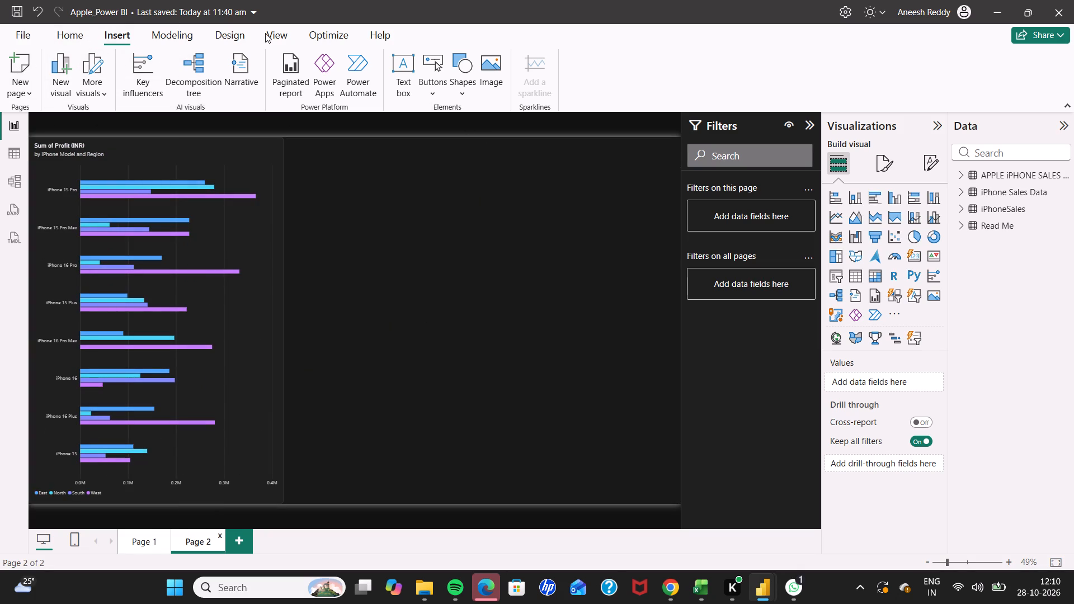
left_click(400, 69)
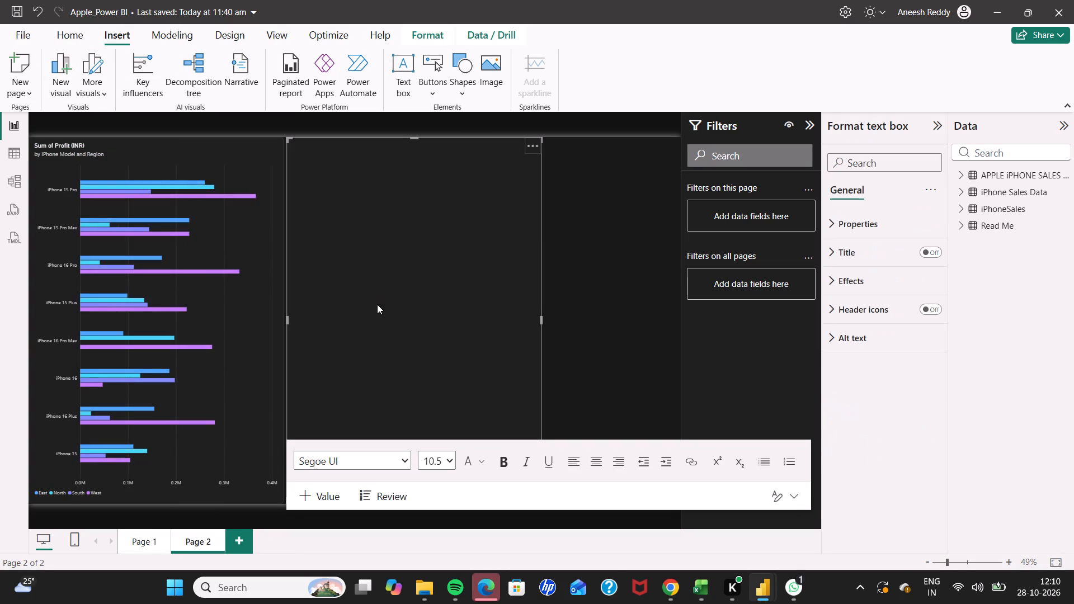
left_click(448, 460)
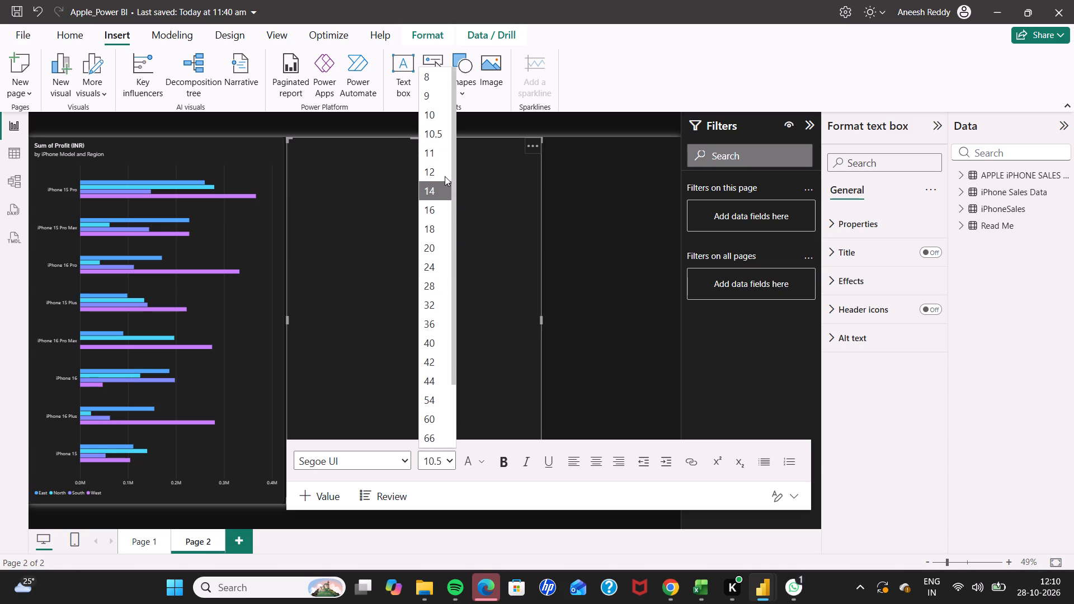
left_click(445, 176)
left_click(512, 331)
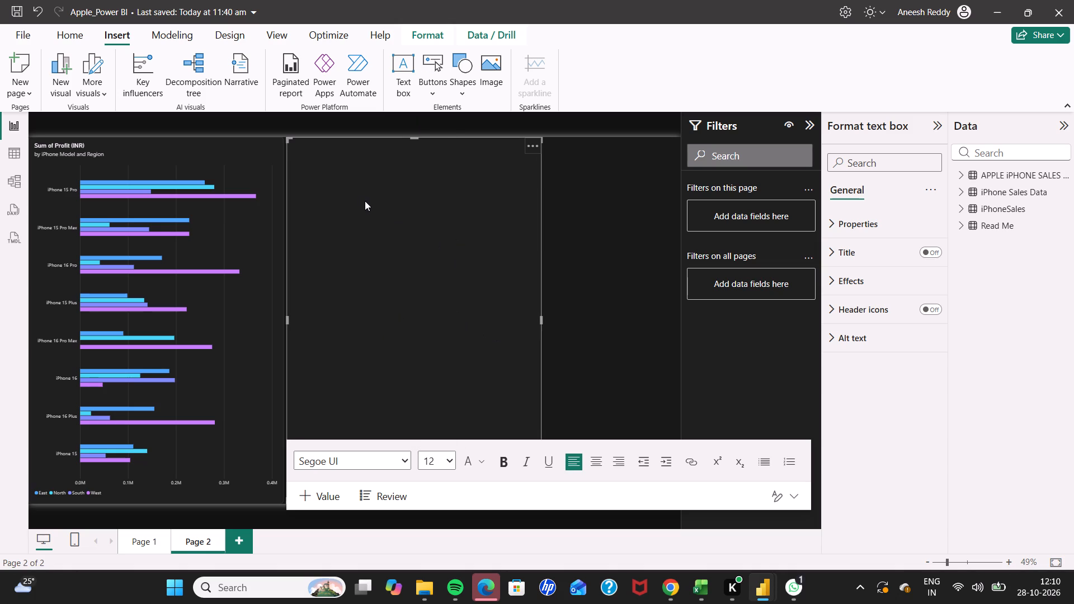
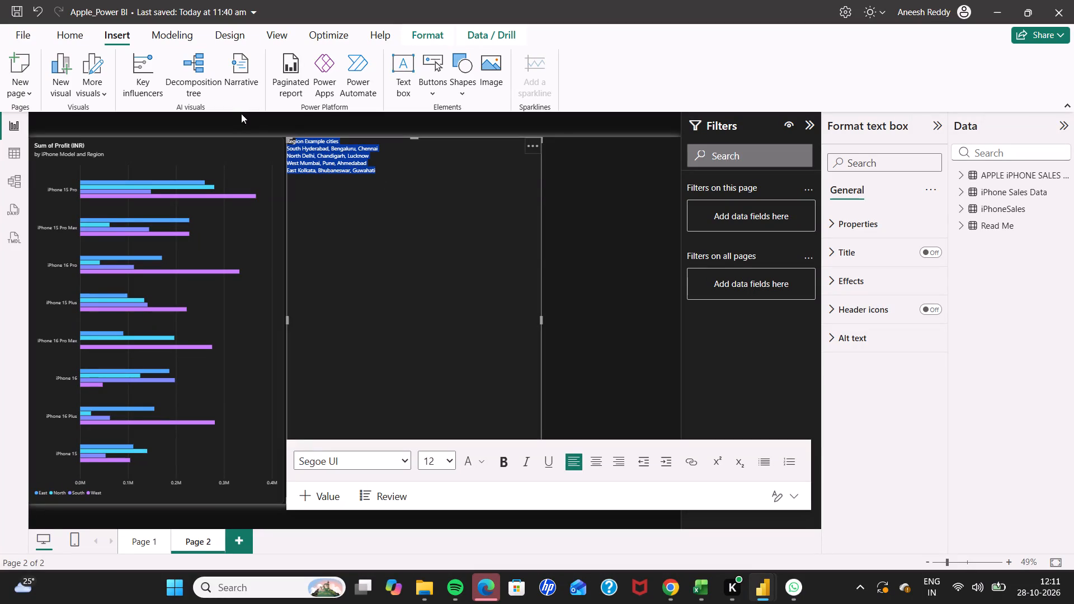
Clear the whole list of regions and example cities from the Page 2 text box.
left_click_drag(241, 114, 410, 168)
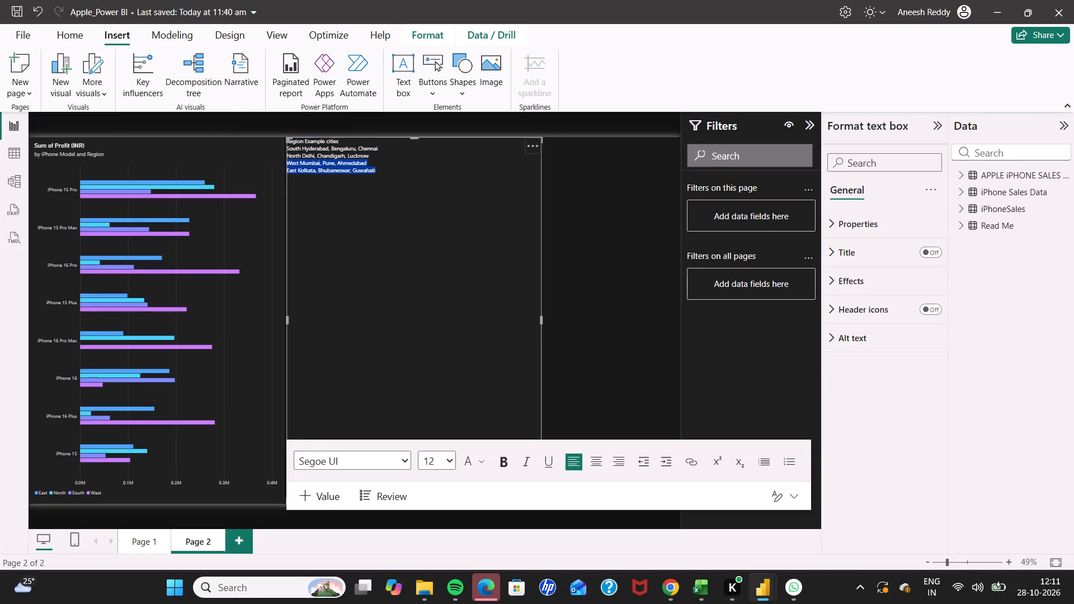
left_click_drag(410, 168, 416, 188)
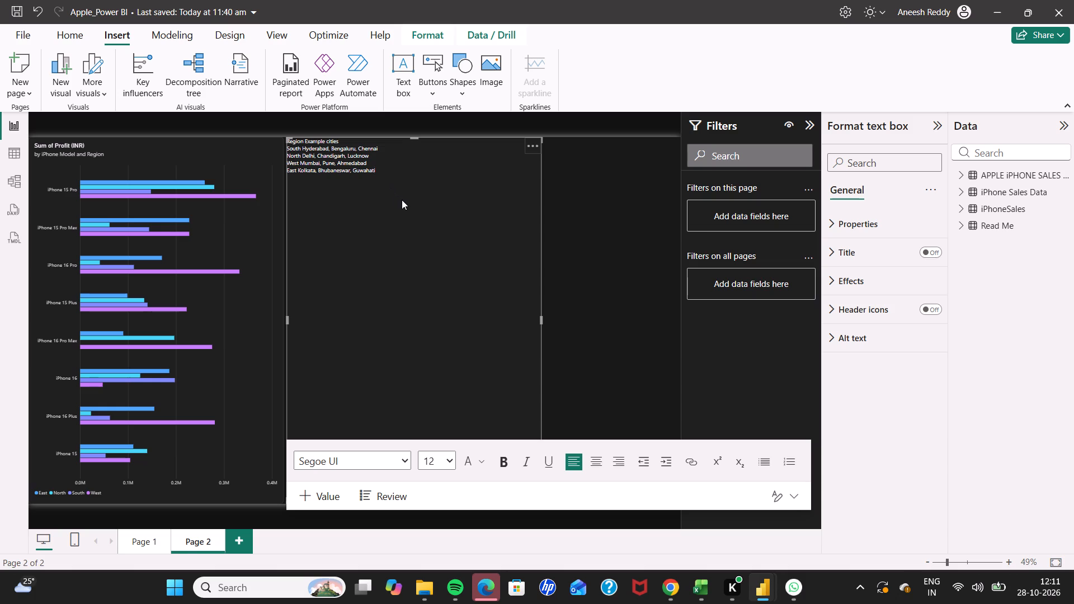
key("BackSpace")
key("BackSpace")
key("BackSpace")
key("BackSpace")
key("BackSpace")
key("BackSpace")
key("BackSpace")
key("BackSpace")
key("BackSpace")
key("BackSpace")
key("BackSpace")
key("BackSpace")
key("BackSpace")
key("BackSpace")
key("BackSpace")
key("BackSpace")
key("BackSpace")
key("BackSpace")
key("BackSpace")
key("BackSpace")
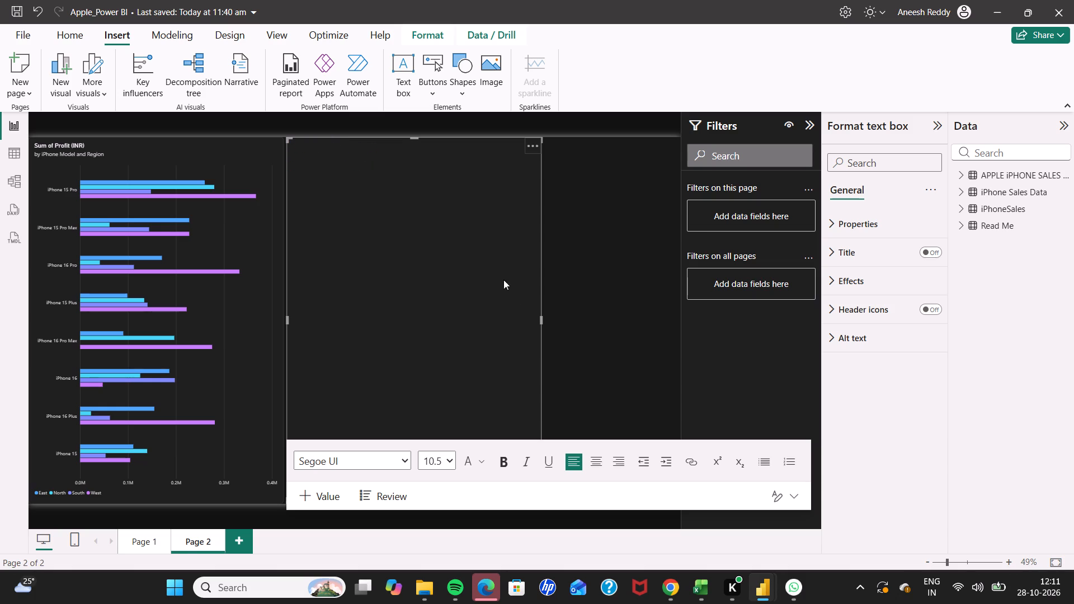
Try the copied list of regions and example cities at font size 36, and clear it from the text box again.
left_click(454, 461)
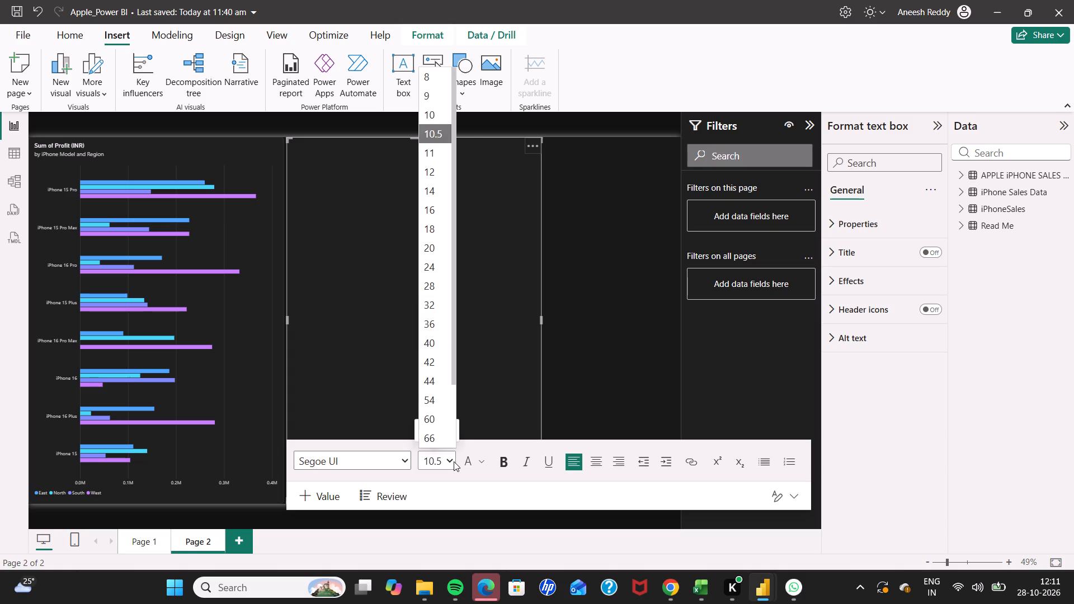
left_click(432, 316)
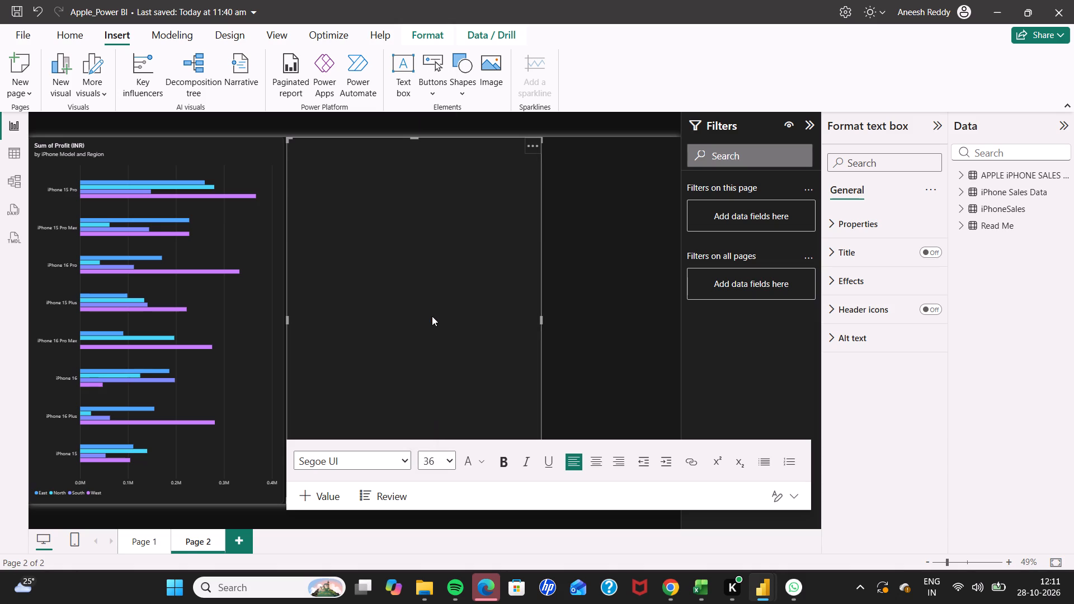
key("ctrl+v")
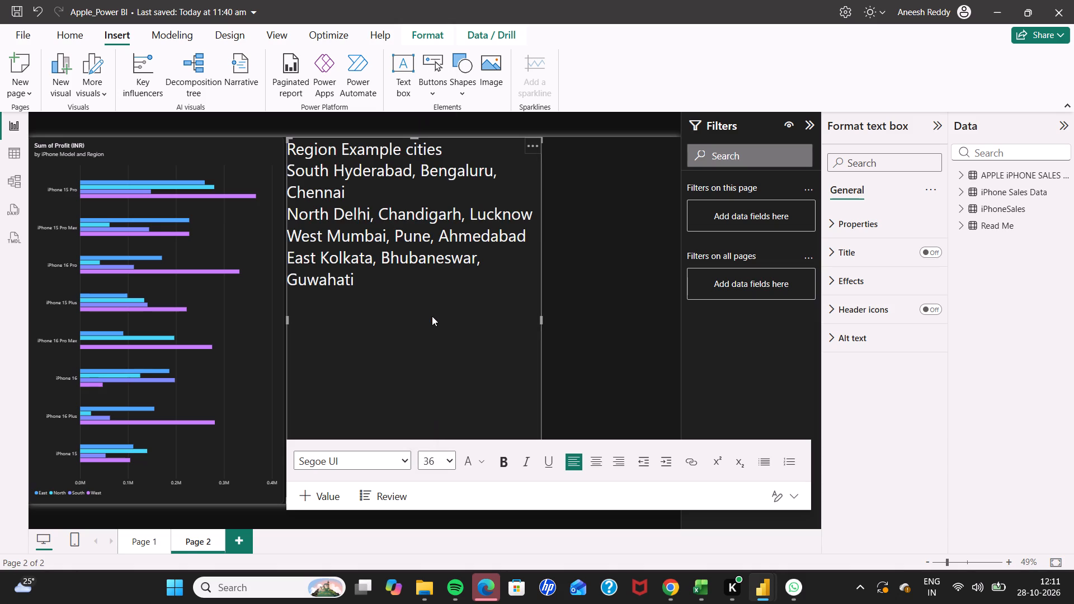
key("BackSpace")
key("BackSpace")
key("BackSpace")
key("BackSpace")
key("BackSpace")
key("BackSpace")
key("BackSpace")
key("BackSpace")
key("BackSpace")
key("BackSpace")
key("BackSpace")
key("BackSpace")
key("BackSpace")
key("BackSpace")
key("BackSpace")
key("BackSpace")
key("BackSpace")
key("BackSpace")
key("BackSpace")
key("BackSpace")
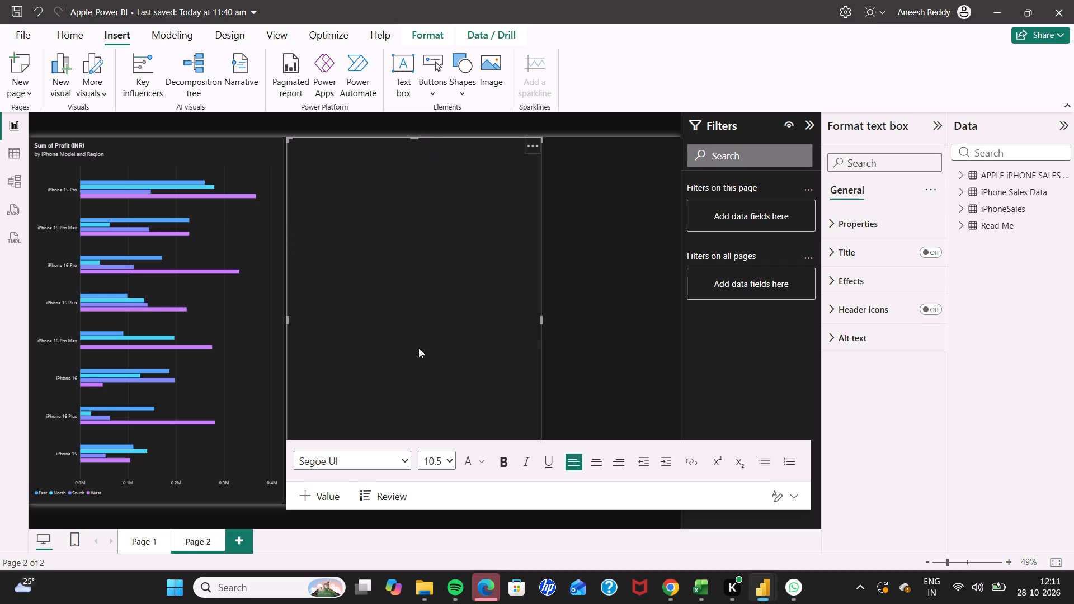
Set the empty text box's font size to 24 and paste the copied list of regions and example cities.
left_click(447, 463)
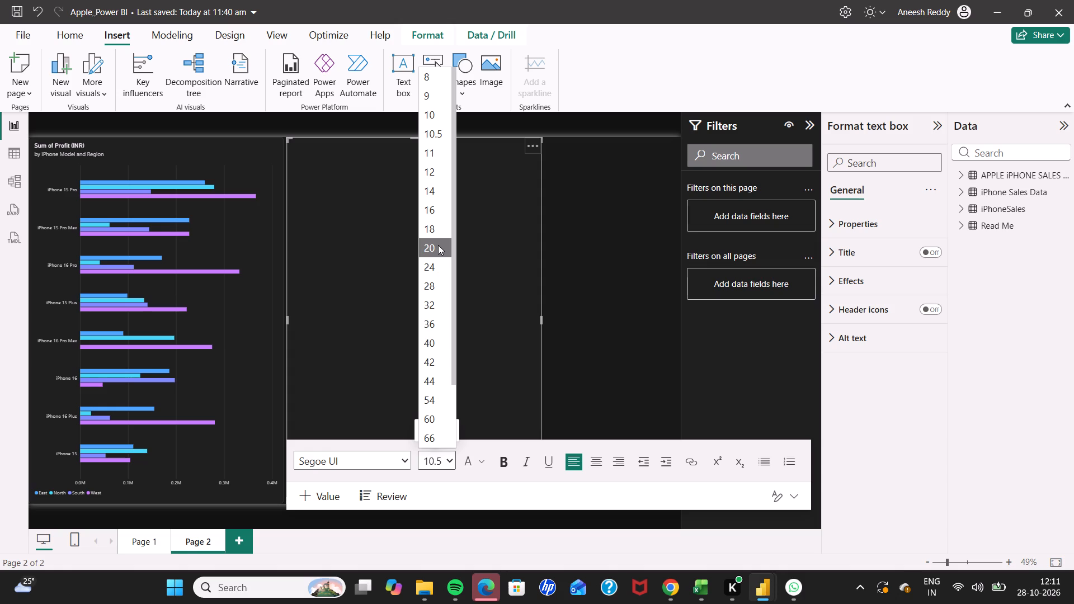
left_click(435, 272)
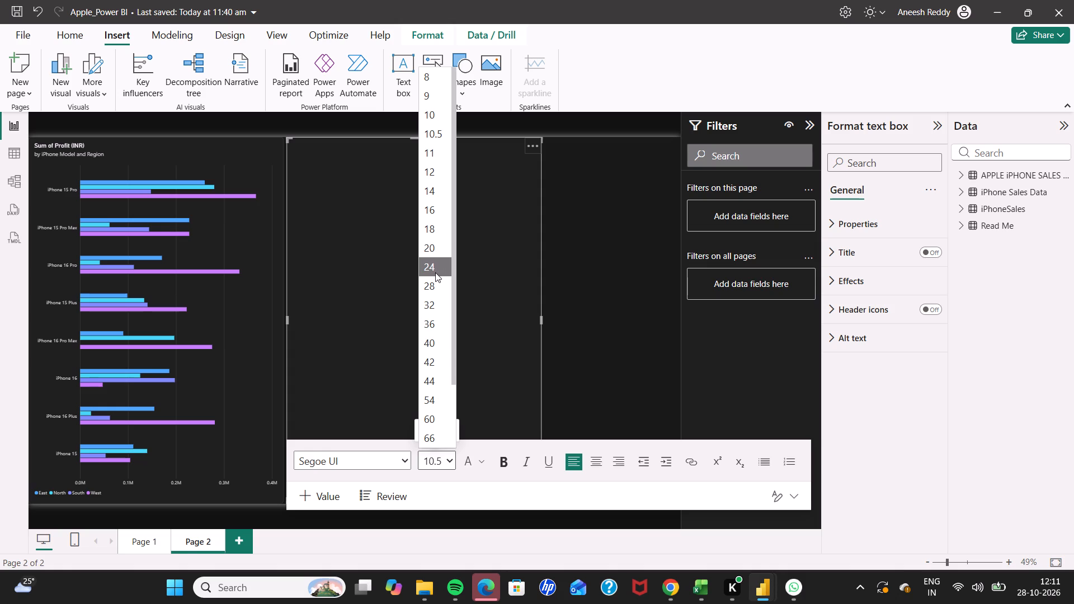
key("ctrl+v")
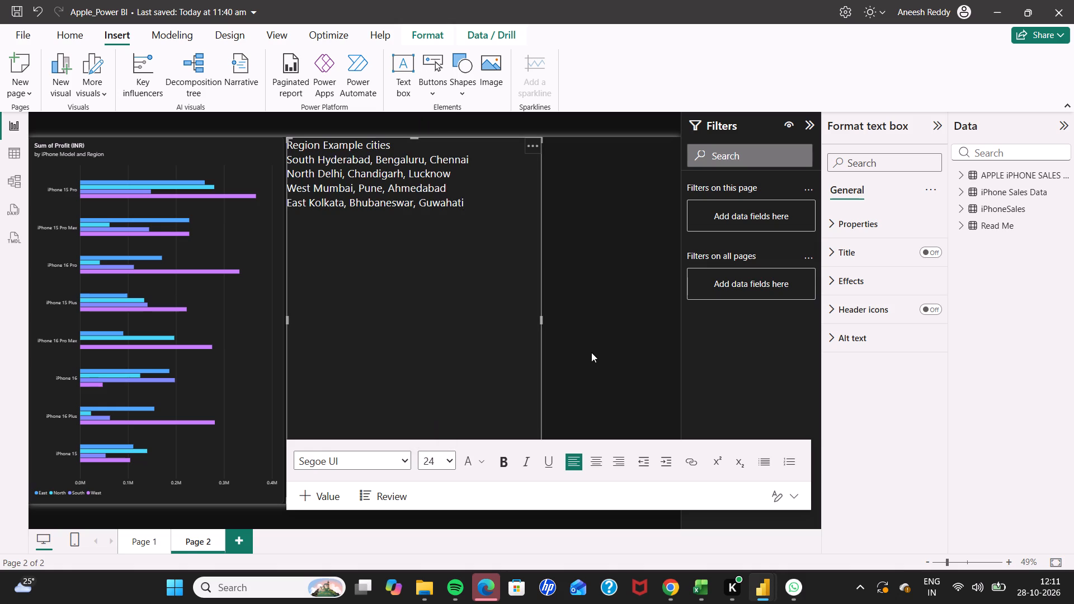
Narrow the Page 2 text box from its right edge, keeping each region's cities on one line, and deselect it.
left_click(595, 356)
left_click(440, 432)
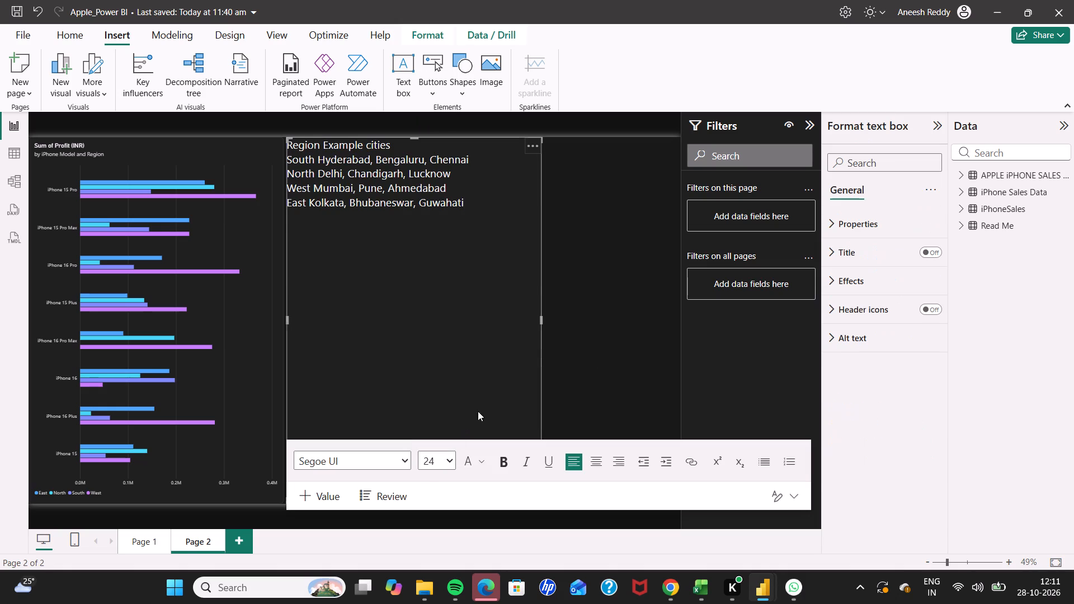
left_click(487, 403)
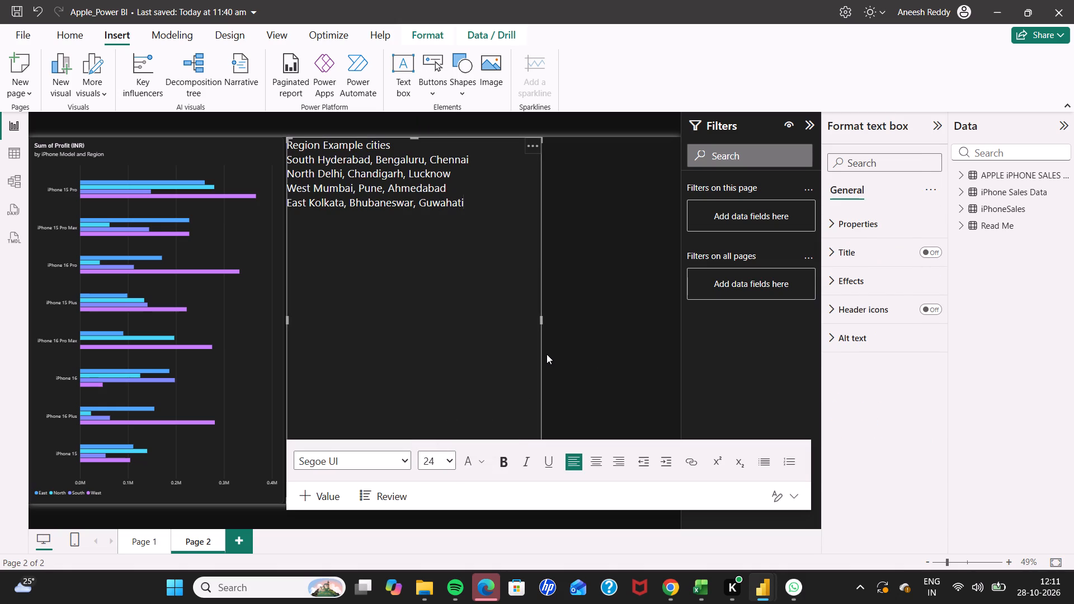
left_click(547, 354)
left_click(496, 450)
left_click_drag(701, 446, 769, 375)
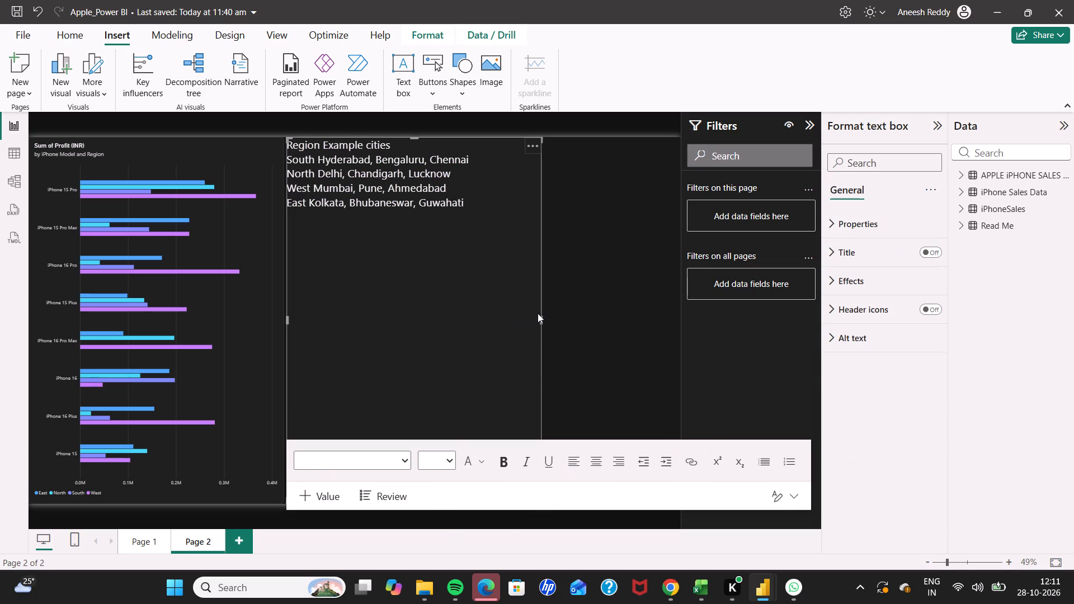
left_click_drag(540, 319, 451, 336)
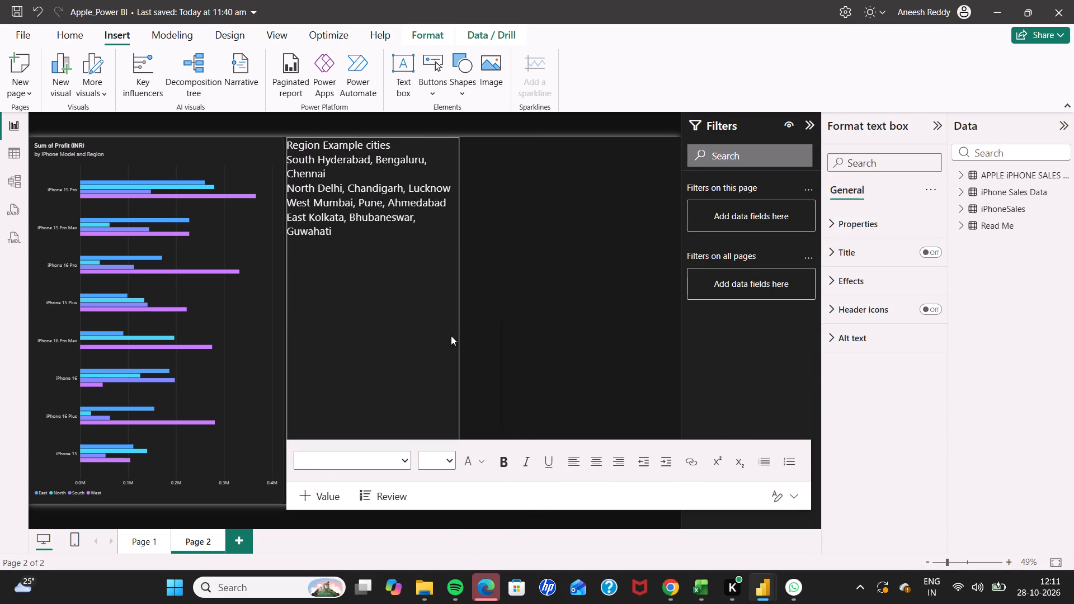
left_click_drag(451, 336, 438, 336)
left_click_drag(439, 323, 466, 321)
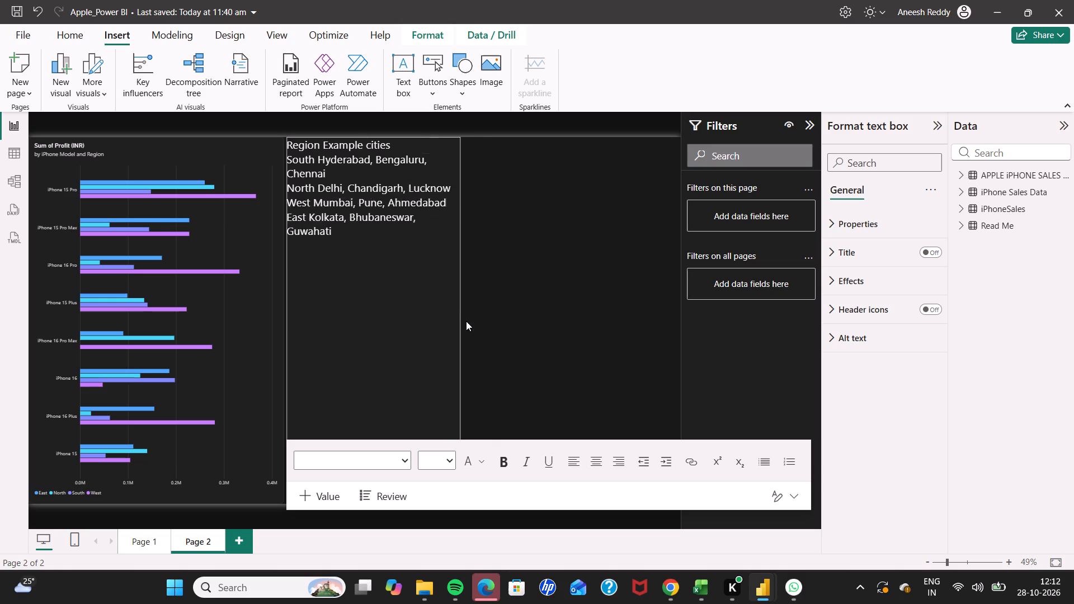
left_click_drag(466, 321, 499, 323)
left_click(499, 323)
left_click(513, 324)
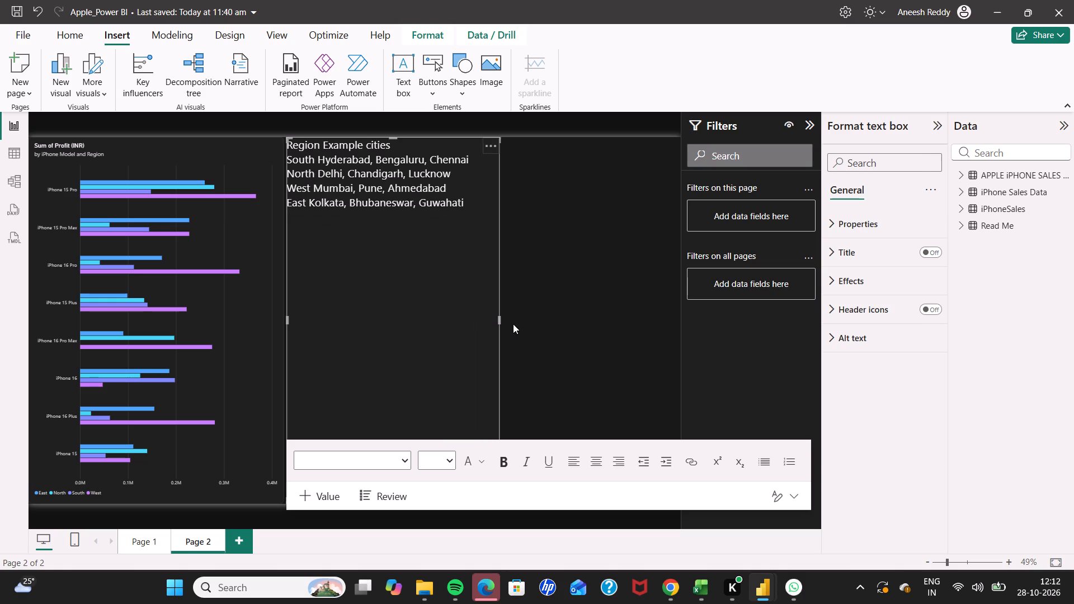
Insert a spaced hyphen between the region name and its cities on the South, North, West and East lines.
left_click(315, 158)
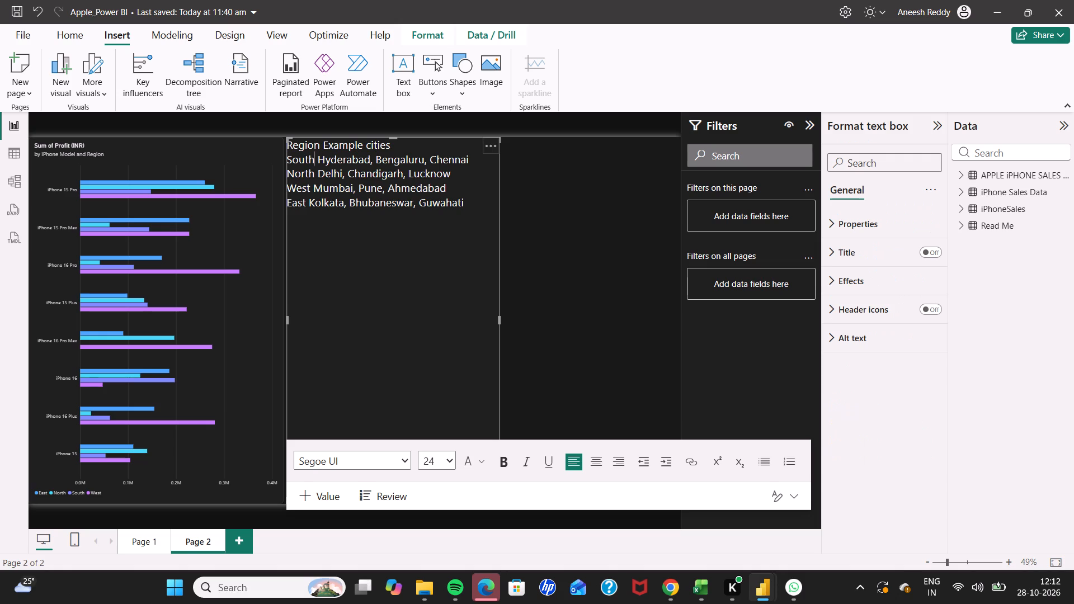
type("--")
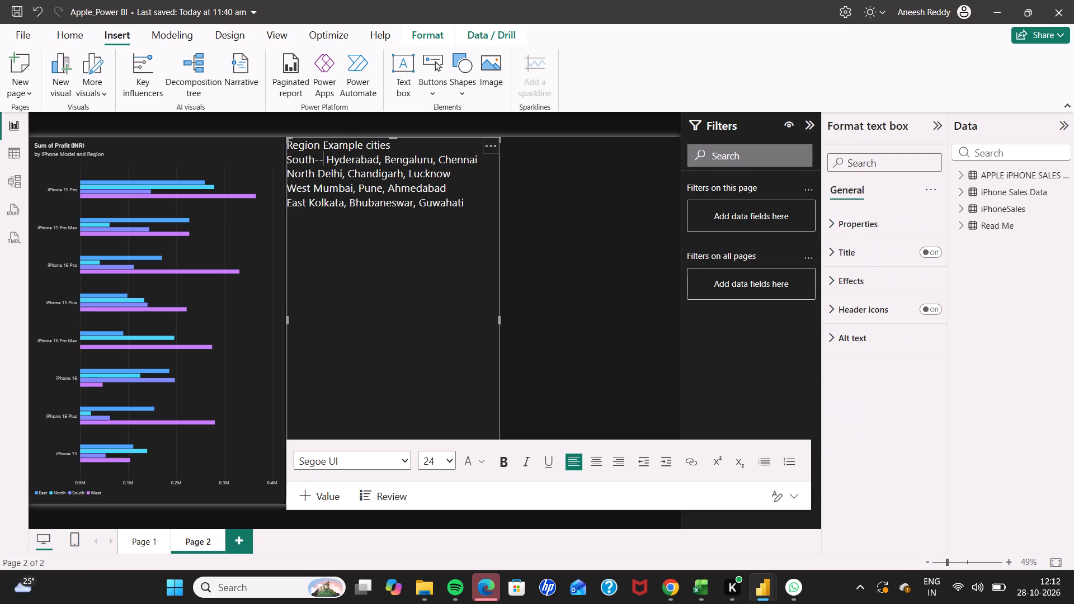
key("BackSpace")
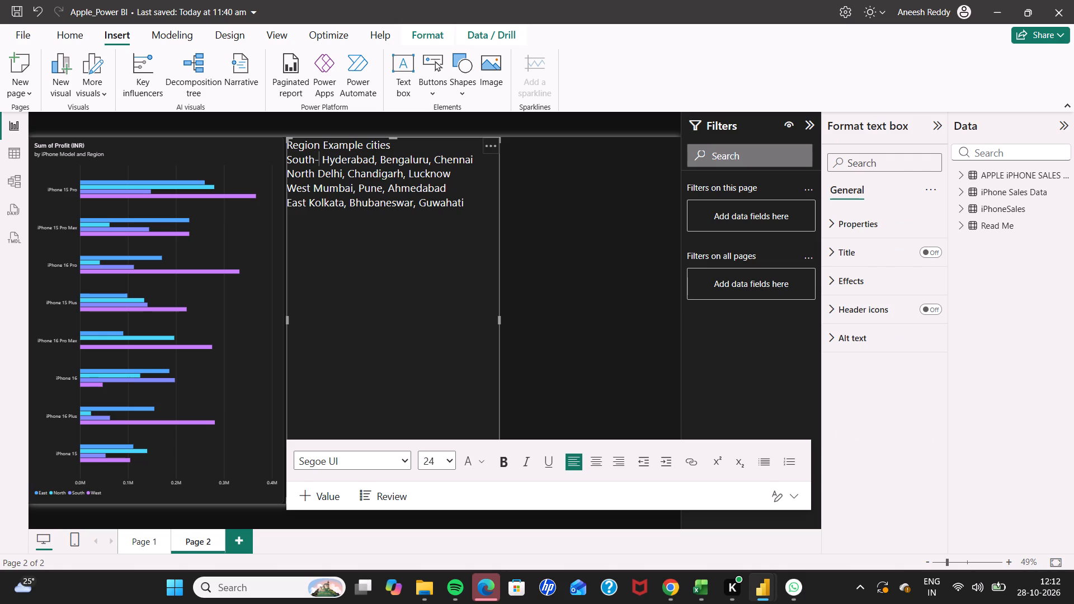
key("Left")
key("space")
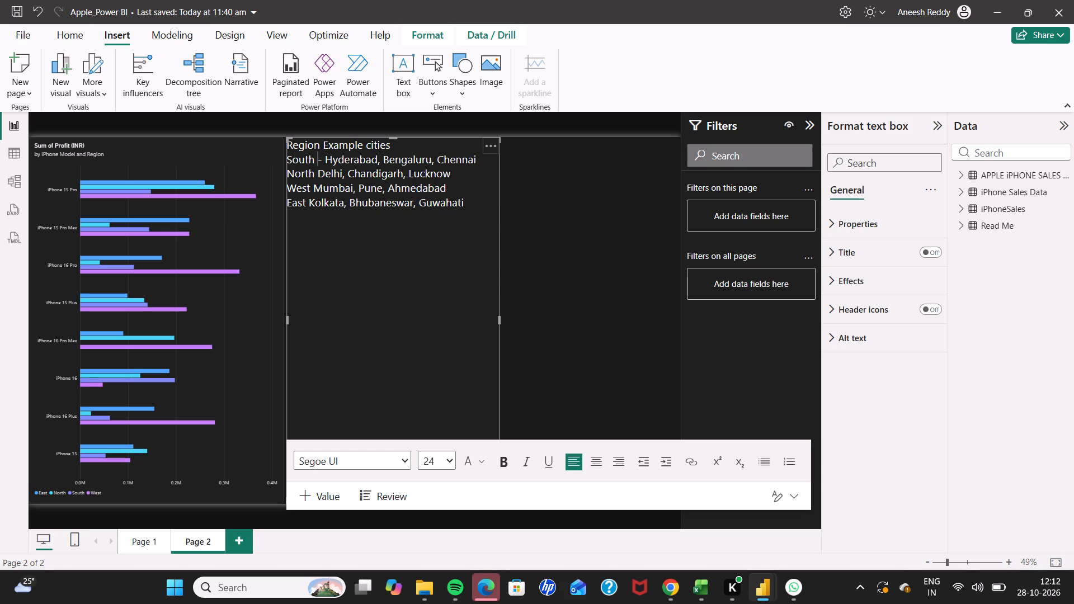
left_click(312, 175)
key("minus")
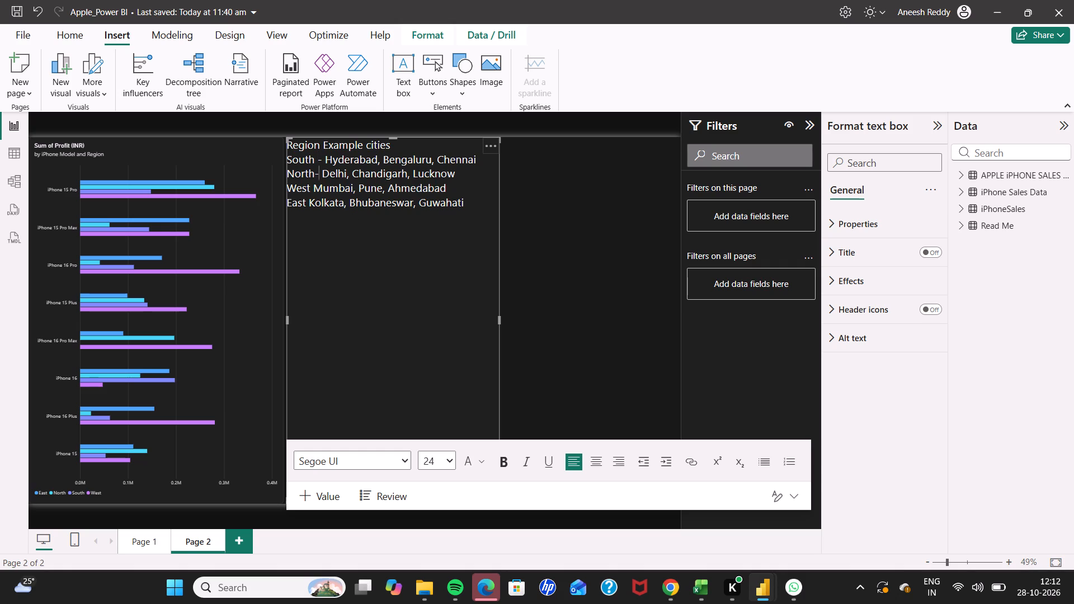
key("BackSpace")
key("space")
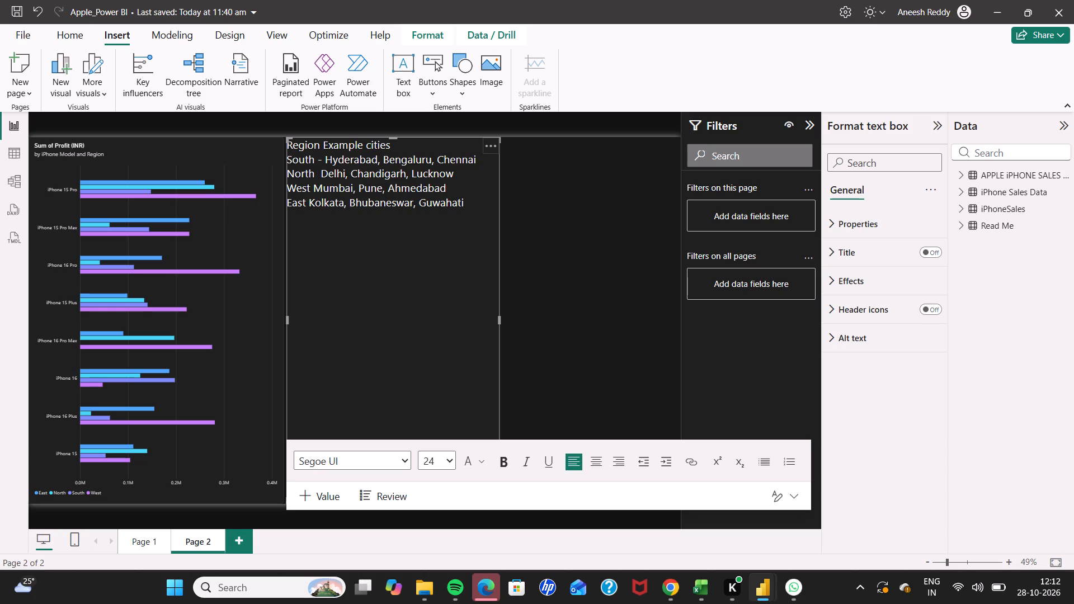
key("minus")
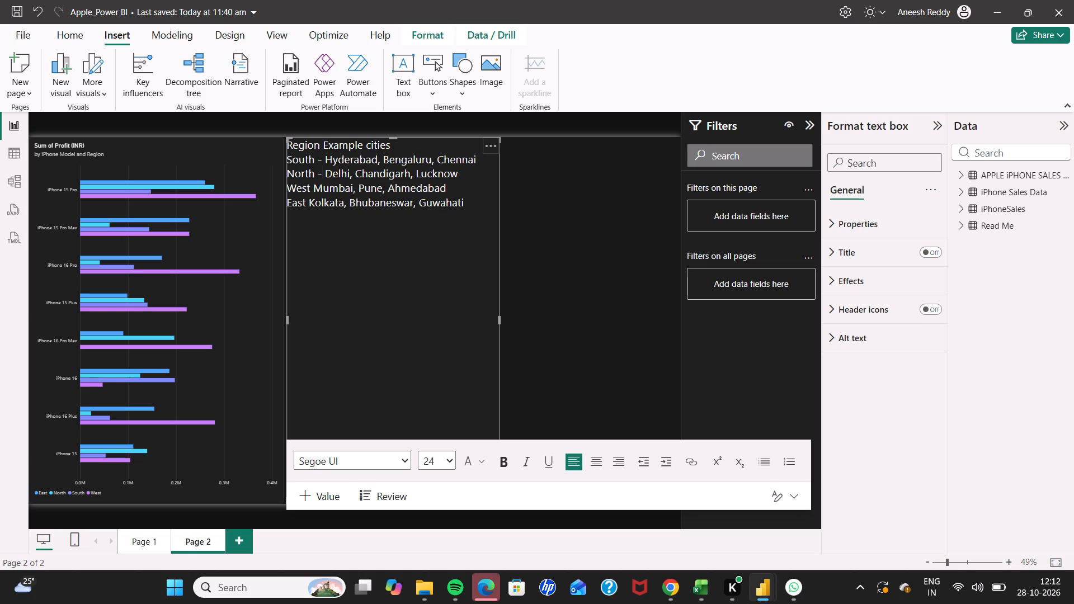
left_click(310, 187)
key("minus")
key("Left")
key("space")
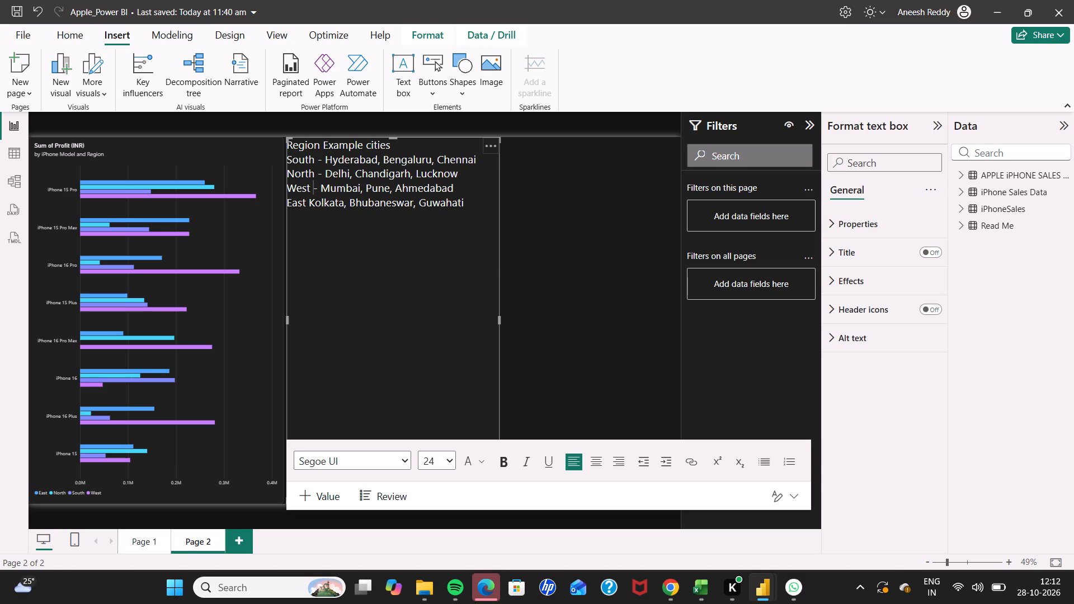
left_click(307, 200)
key("space")
key("minus")
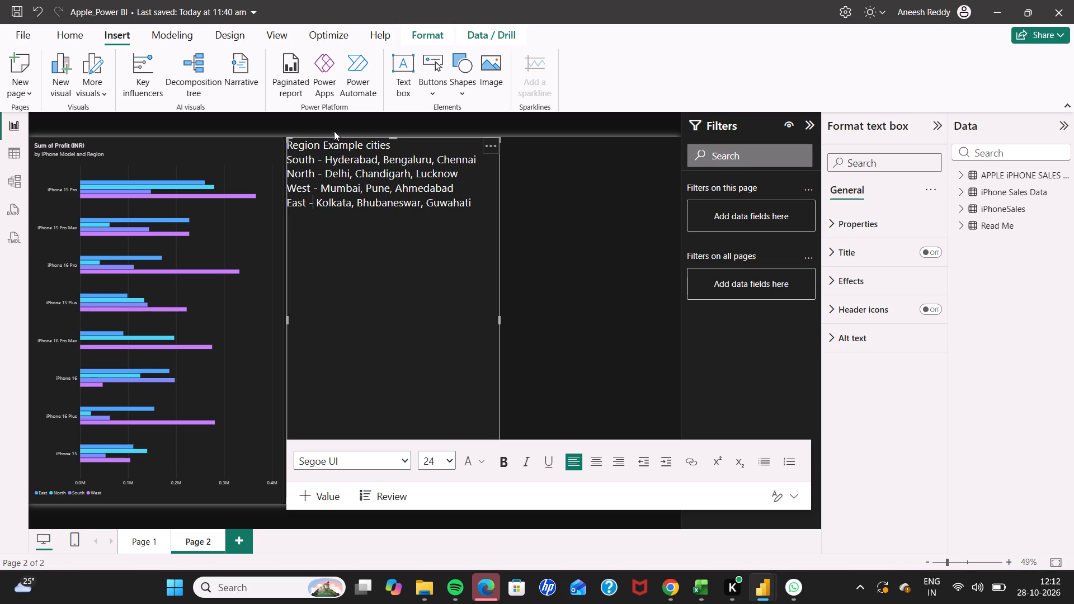
Widen the gap between Region and Example cities in the first line with seven extra spaces, and deselect the text box.
left_click(317, 144)
key("space")
key("space")
key("space")
key("space")
key("space")
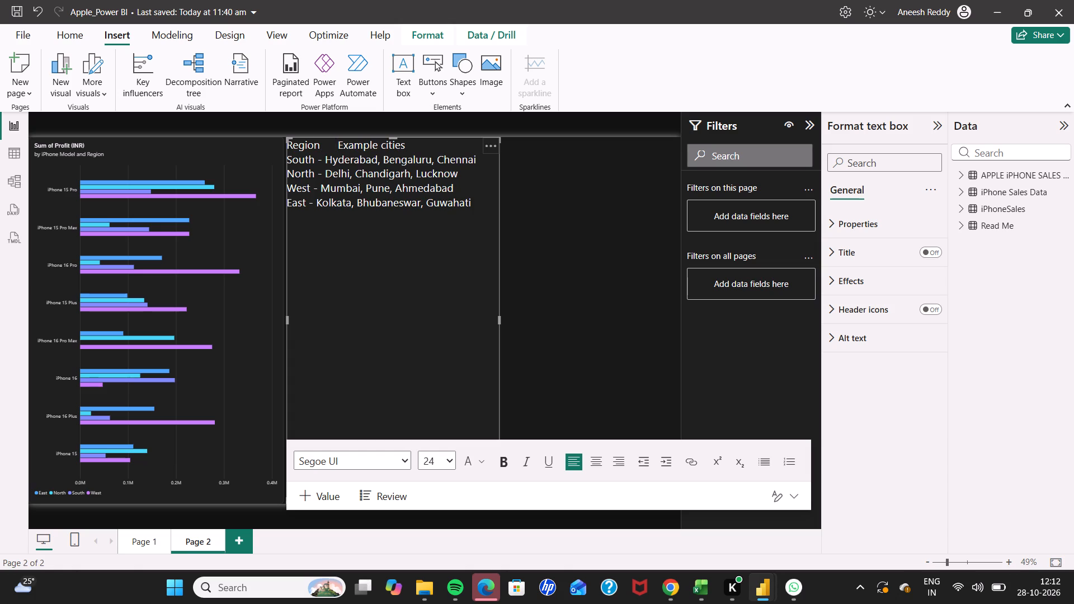
key("space")
key("space")
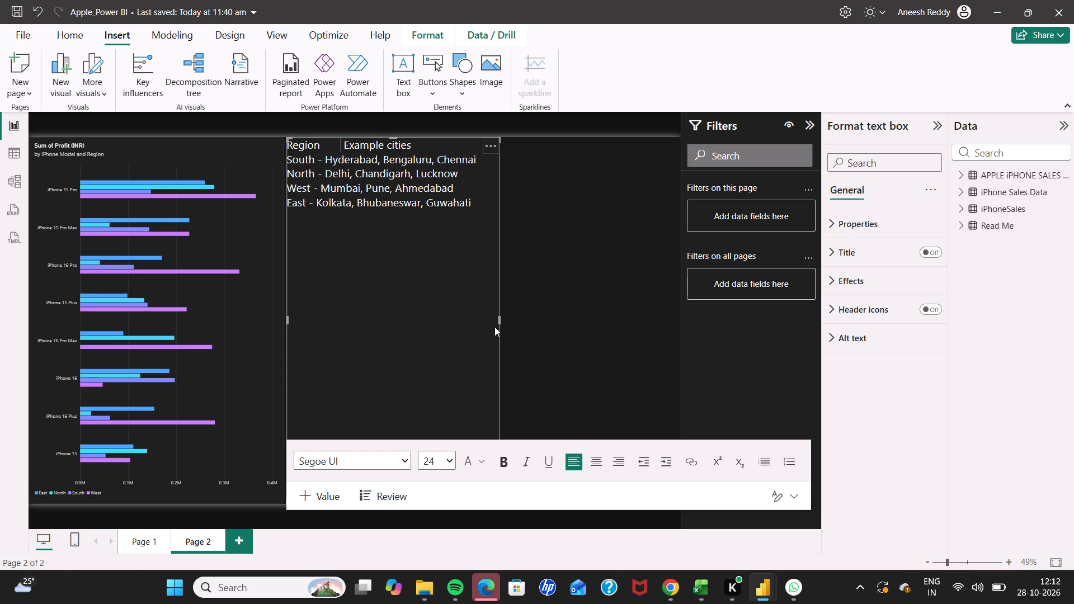
left_click(528, 321)
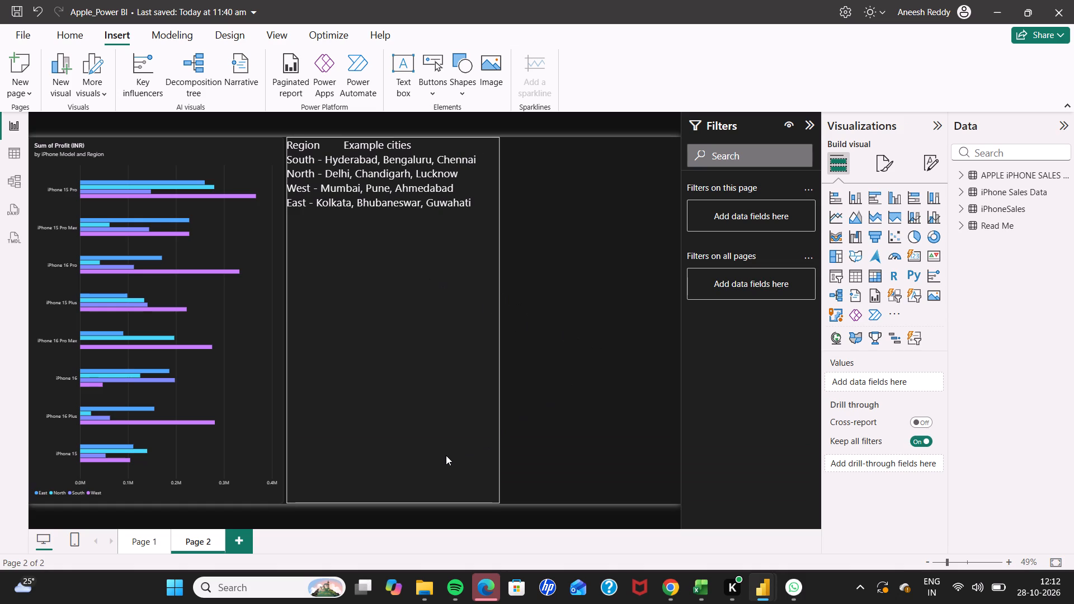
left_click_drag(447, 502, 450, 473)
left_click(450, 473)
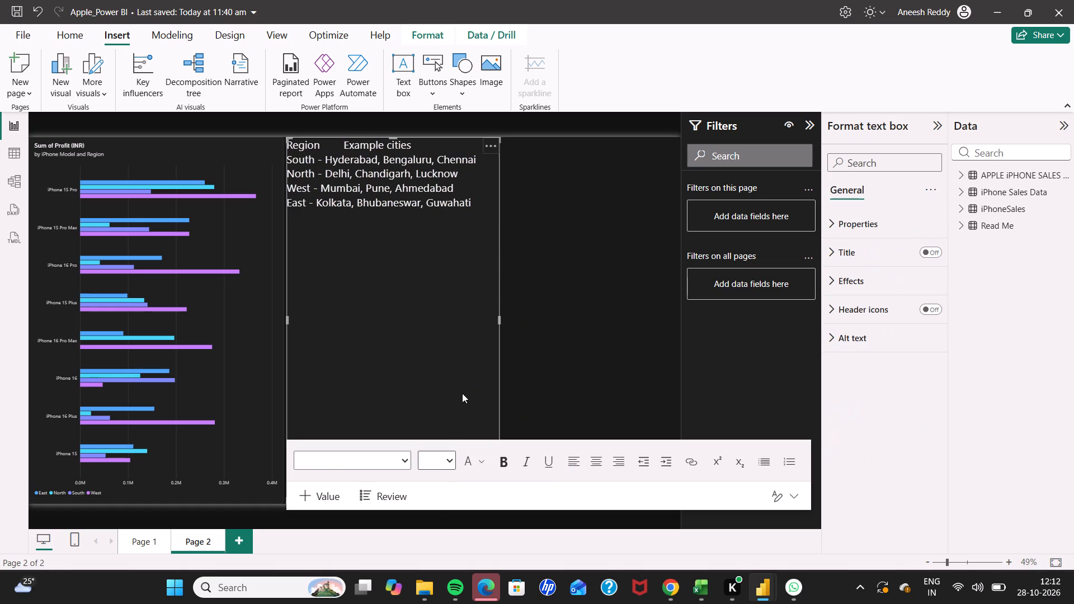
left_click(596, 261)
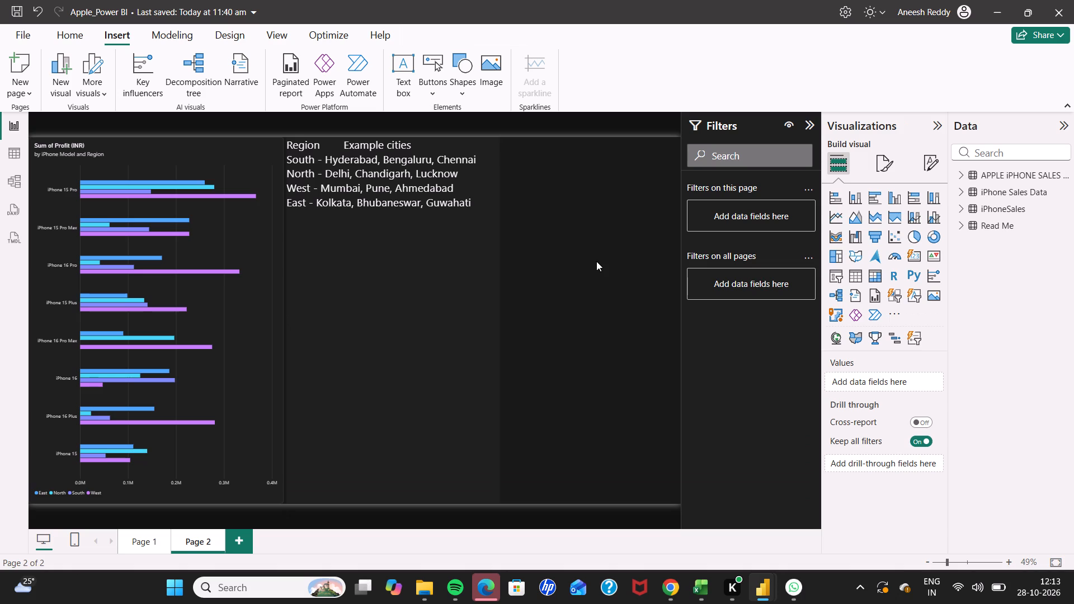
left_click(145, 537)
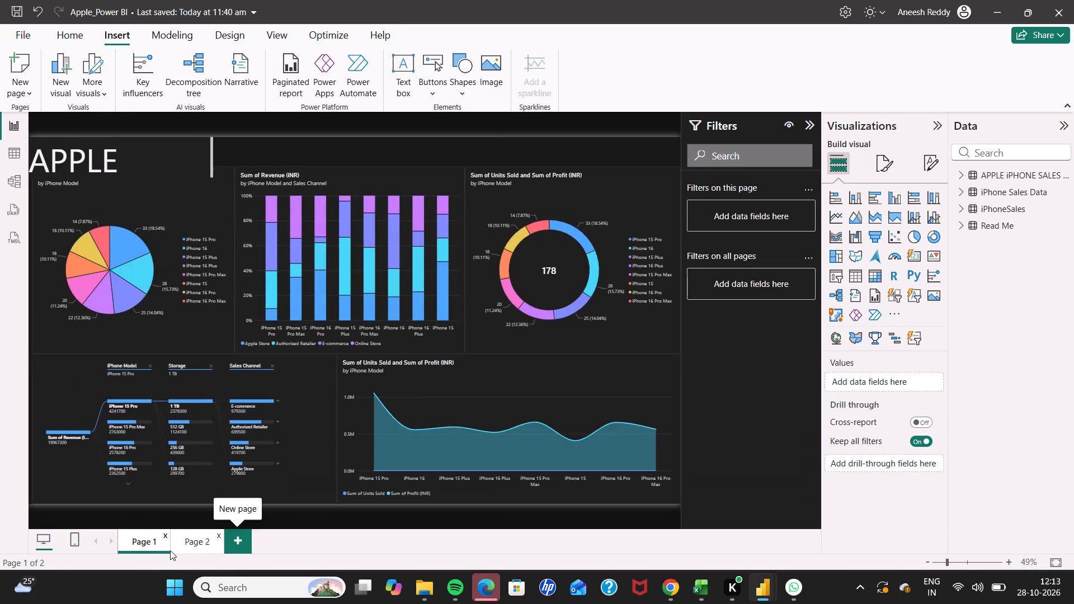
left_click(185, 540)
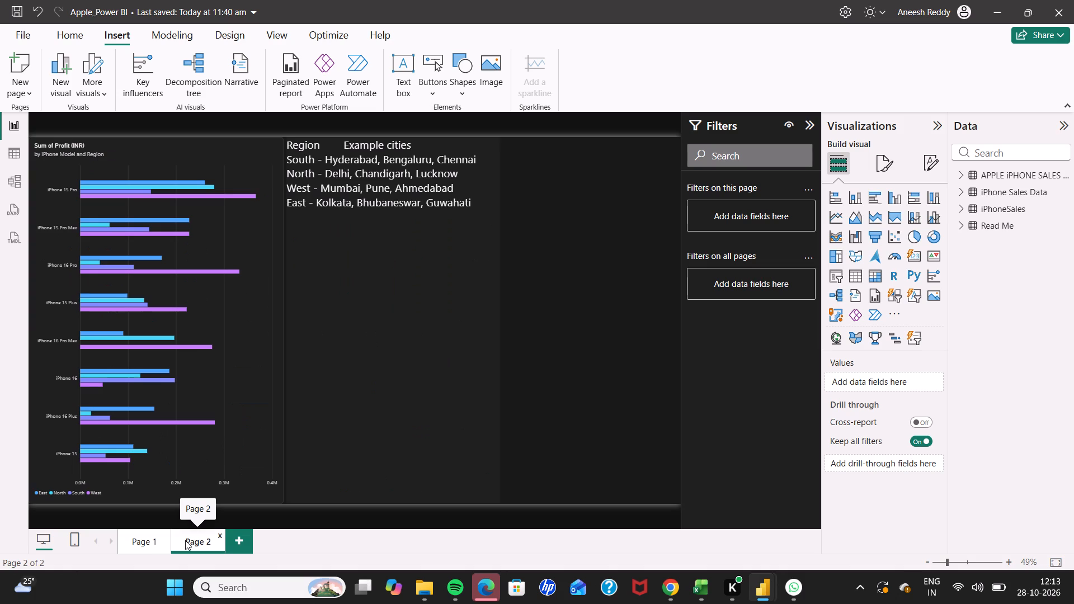
Add a new report page and move it to the front, ahead of Page 1.
left_click(244, 539)
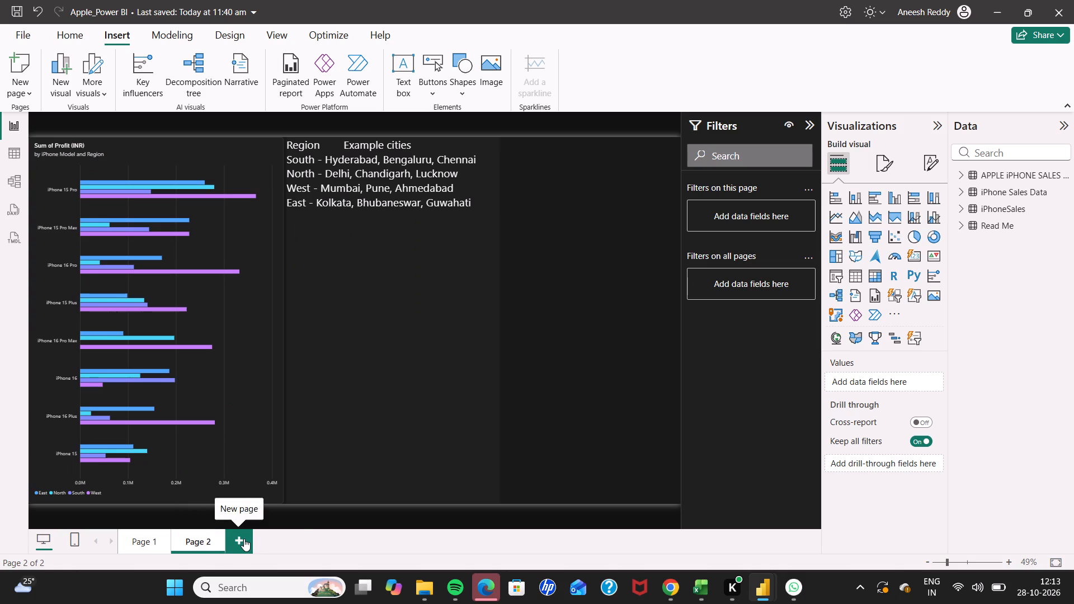
left_click_drag(244, 540, 128, 538)
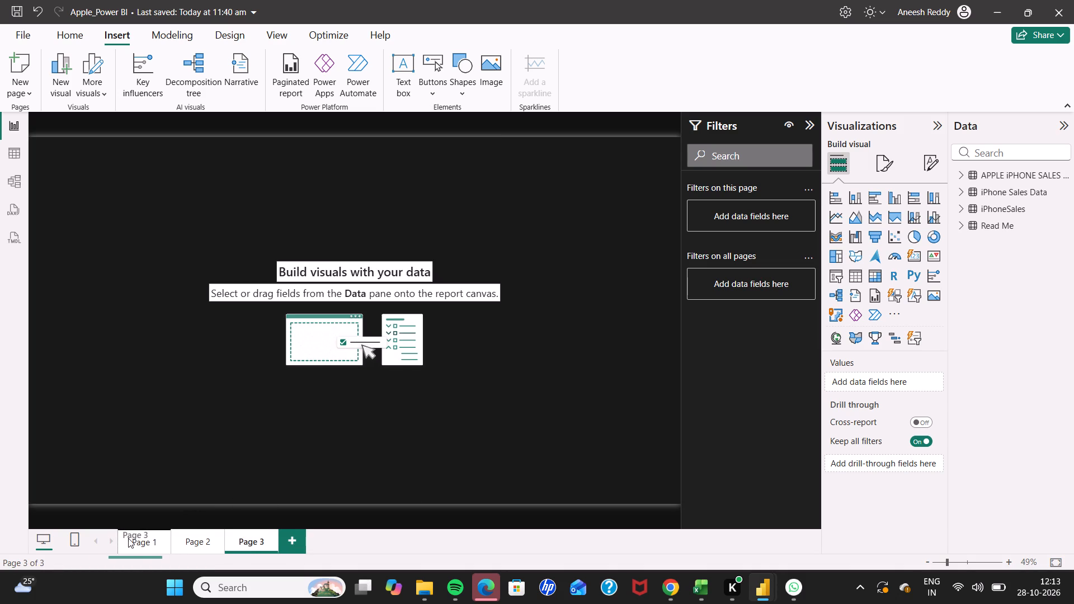
left_click_drag(128, 538, 128, 539)
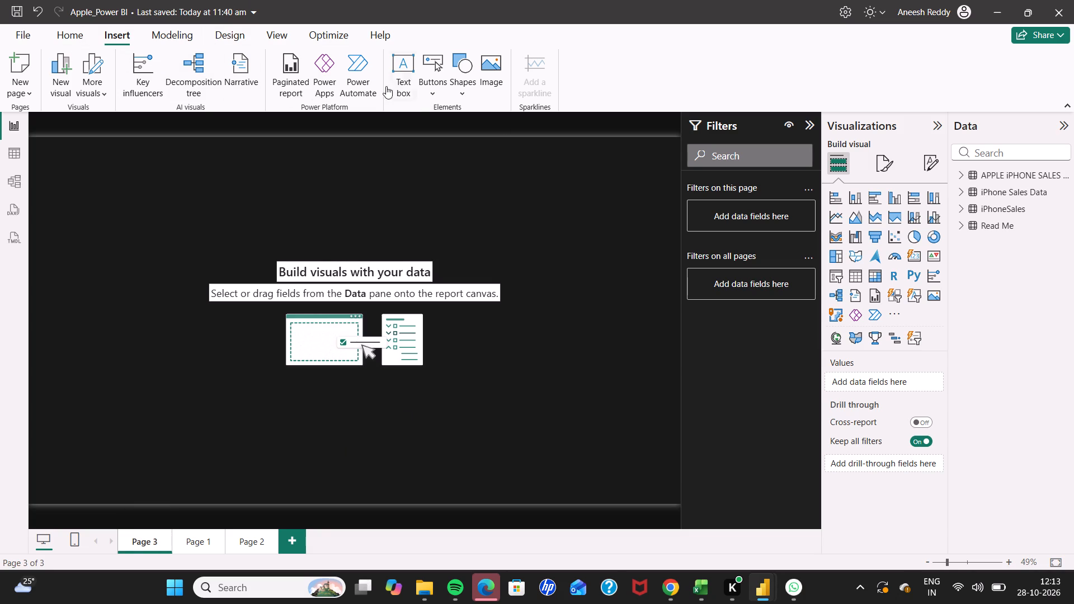
Insert a text box on the empty Page 3 and enlarge it to fill the whole page.
left_click(396, 75)
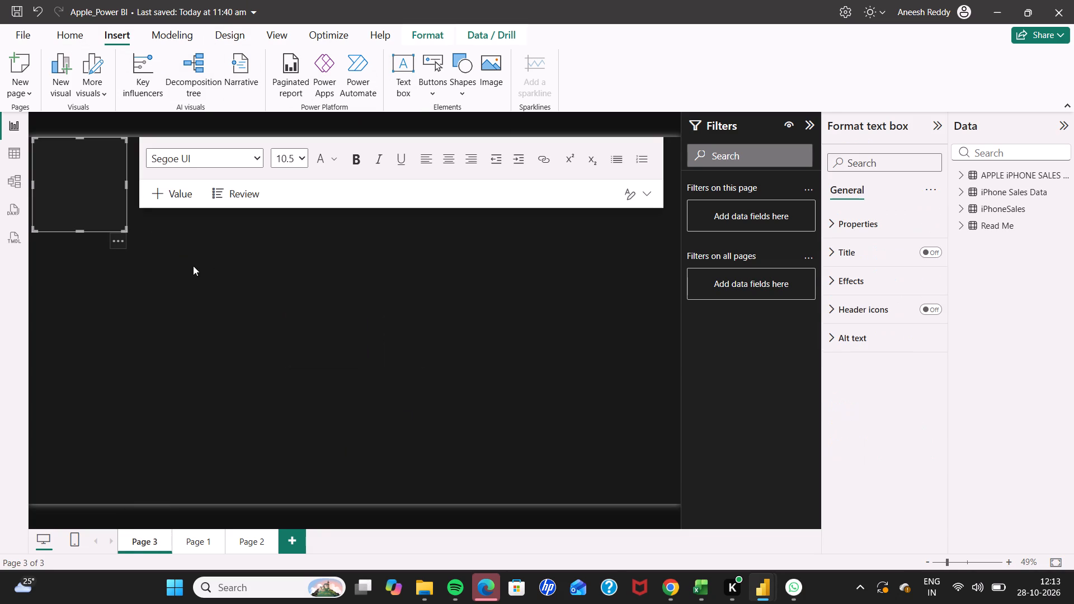
left_click_drag(126, 229, 870, 526)
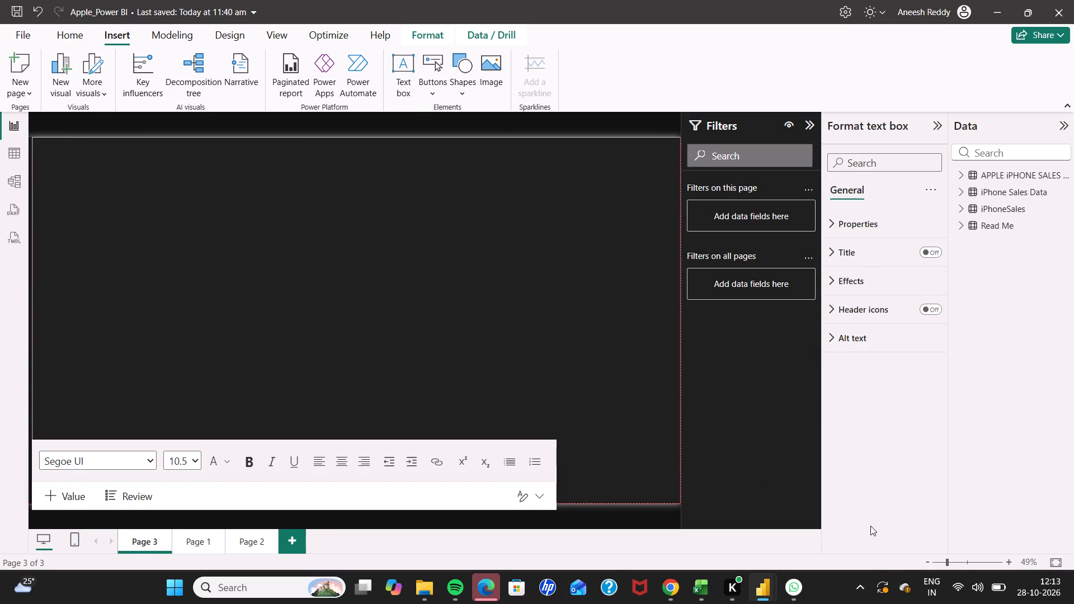
left_click_drag(870, 526, 872, 566)
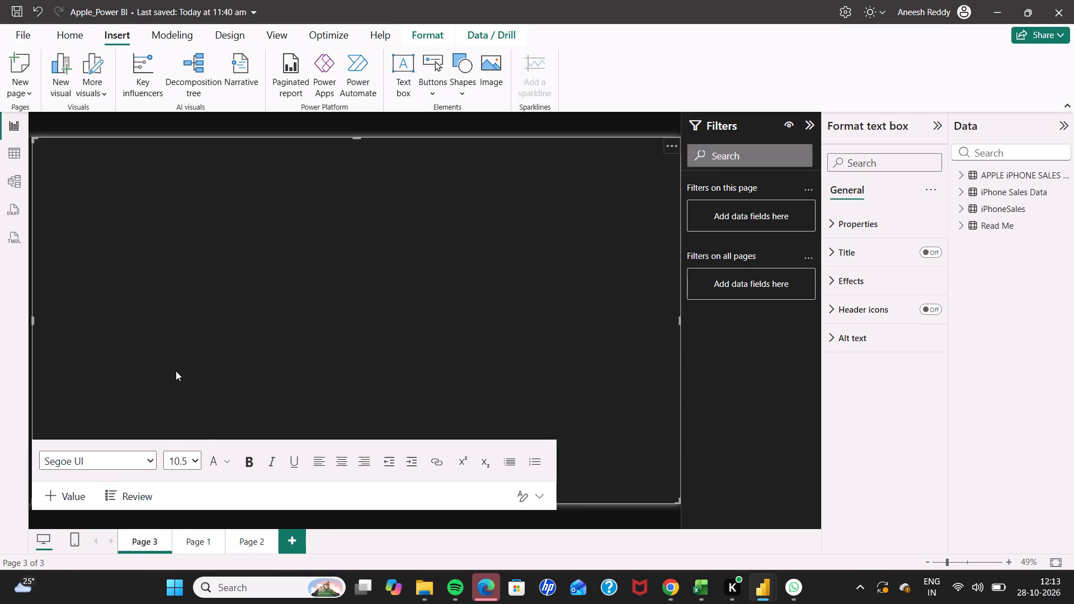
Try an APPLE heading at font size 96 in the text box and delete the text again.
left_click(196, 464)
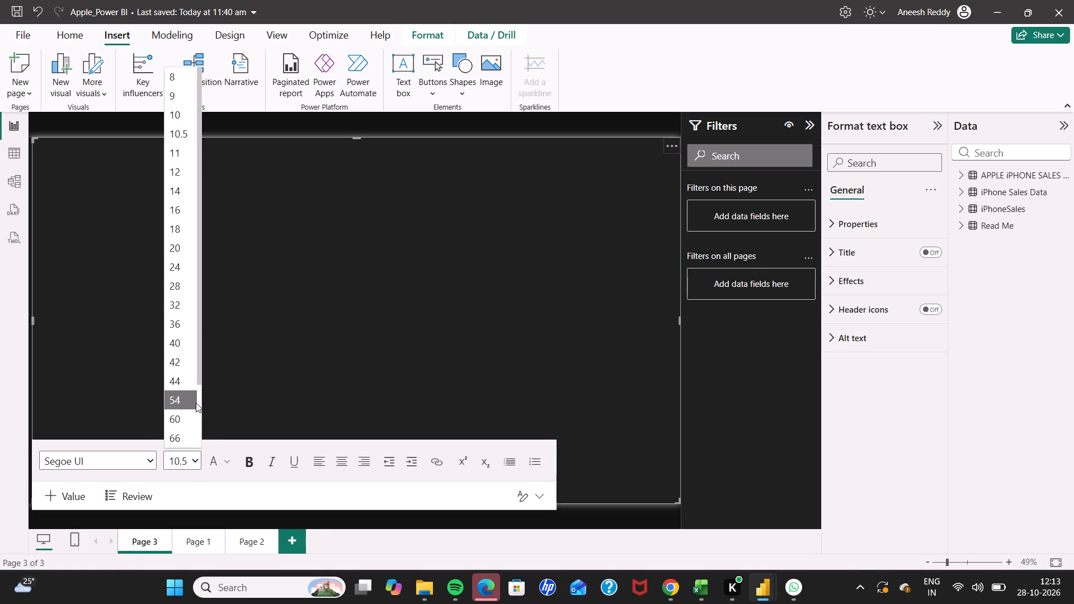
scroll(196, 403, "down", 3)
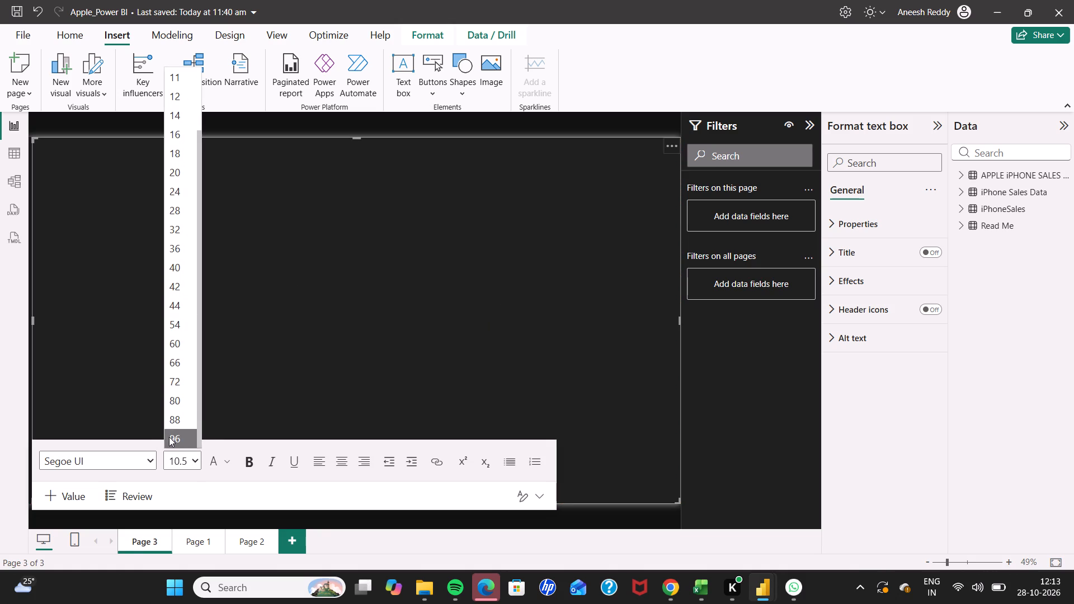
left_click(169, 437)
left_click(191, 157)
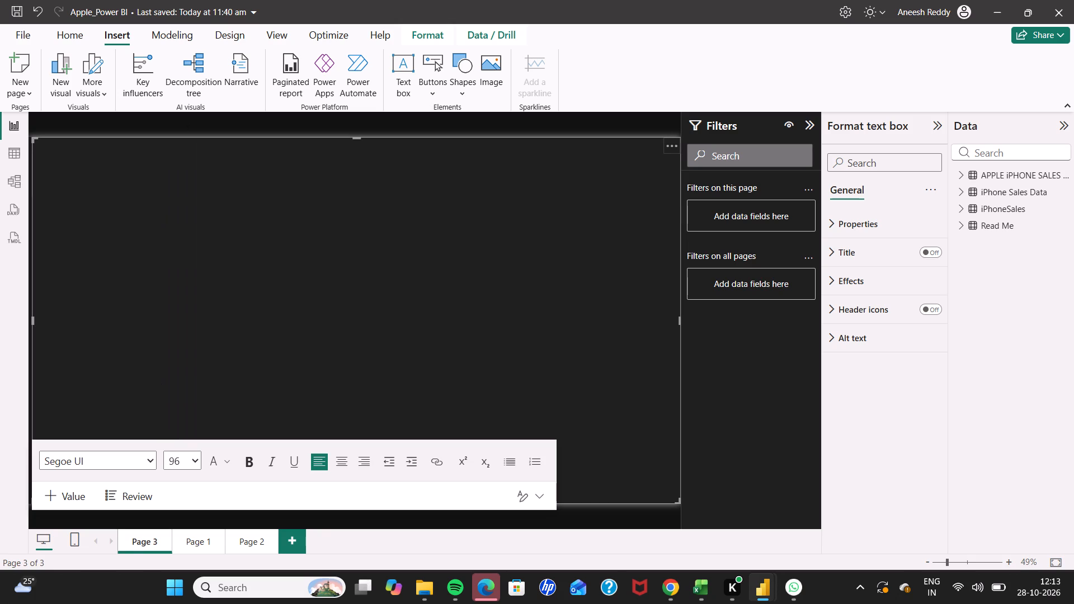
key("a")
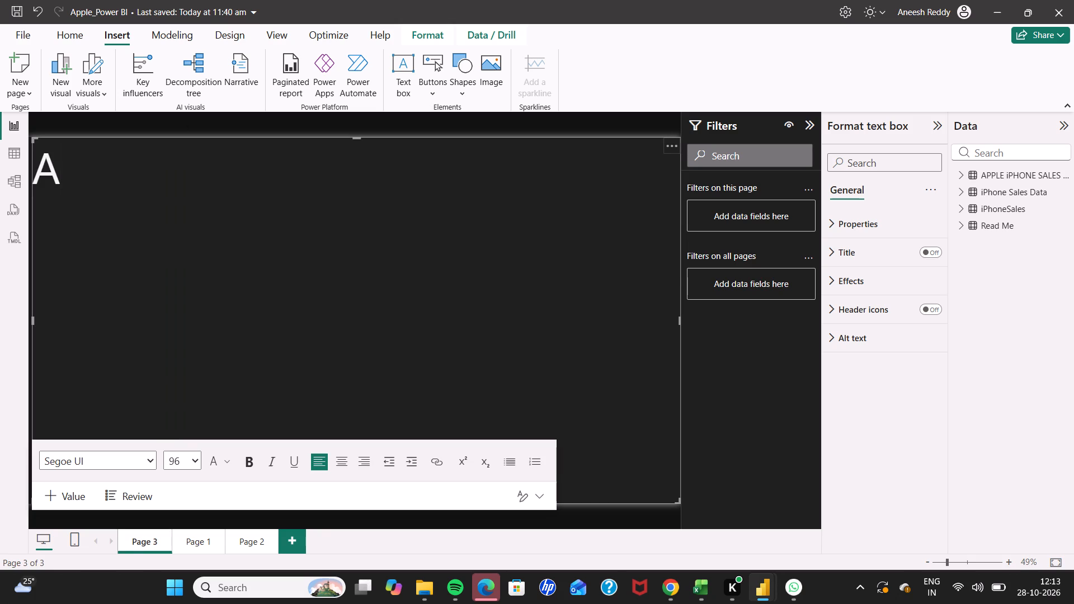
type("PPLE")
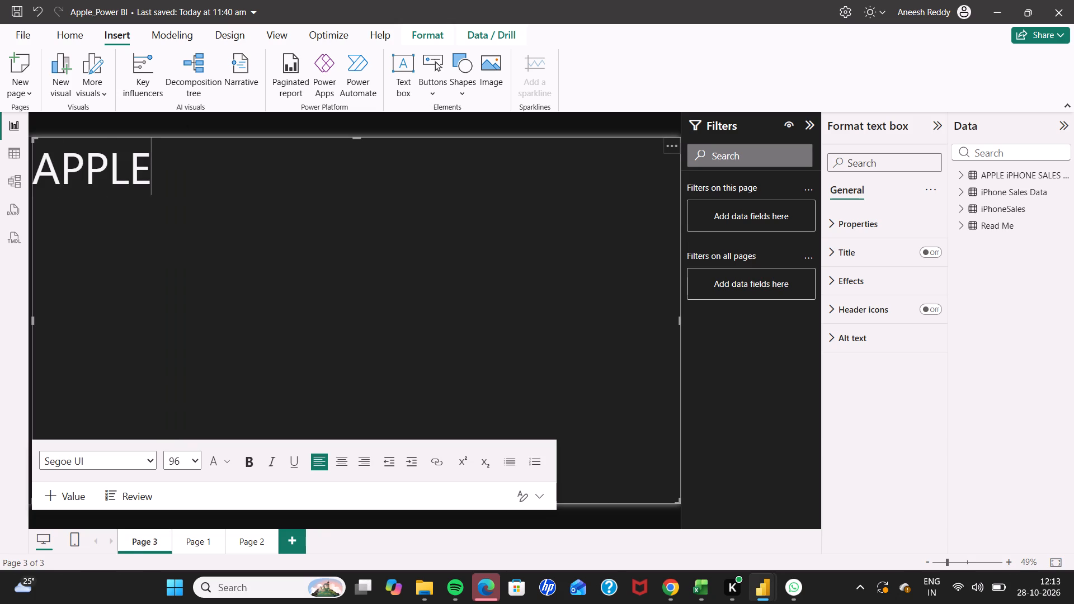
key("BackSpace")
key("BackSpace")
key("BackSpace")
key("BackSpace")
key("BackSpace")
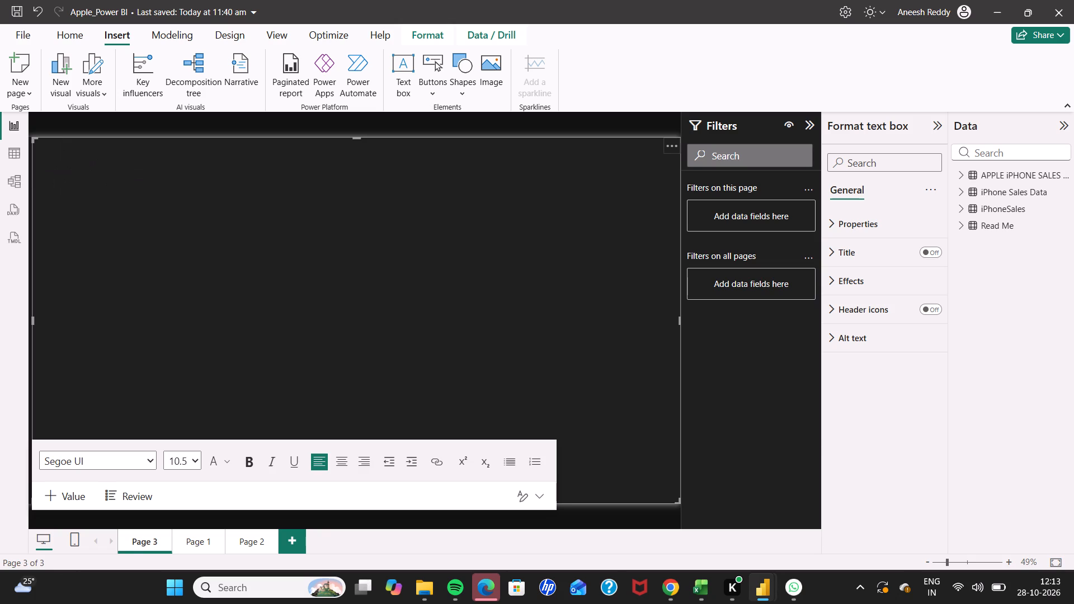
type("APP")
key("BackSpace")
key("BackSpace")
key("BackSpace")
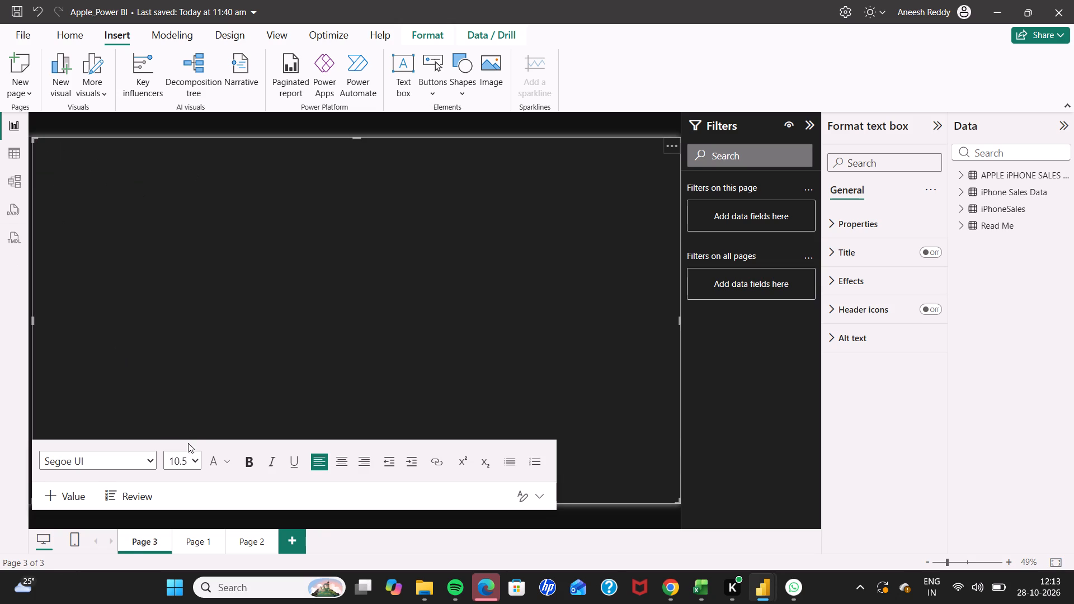
Set the empty text box's font size to 88 and enter the heading APPLE.
left_click(197, 460)
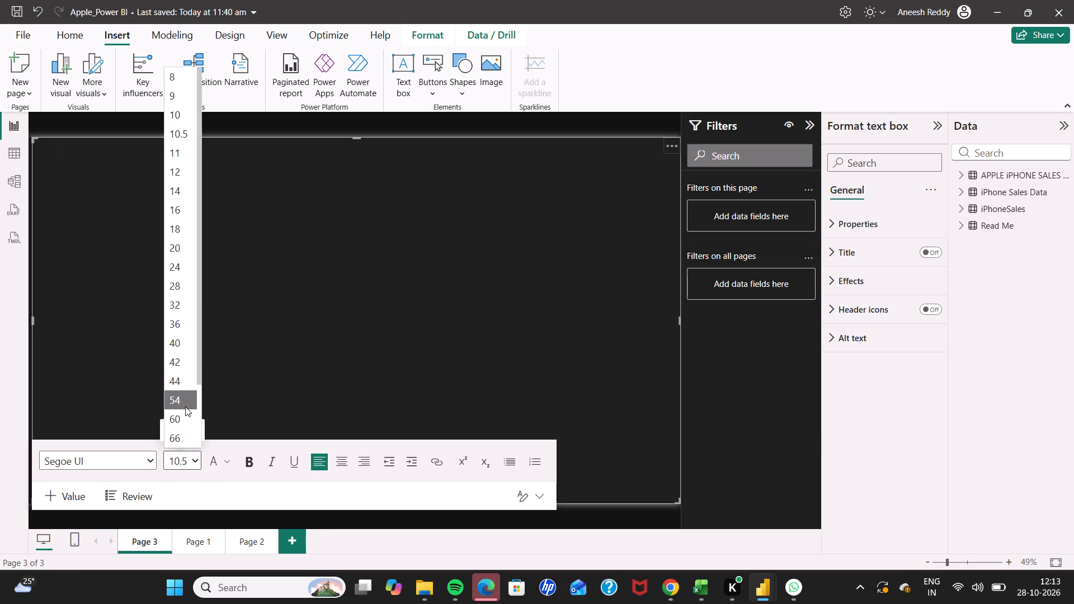
scroll(185, 407, "down", 4)
left_click(183, 421)
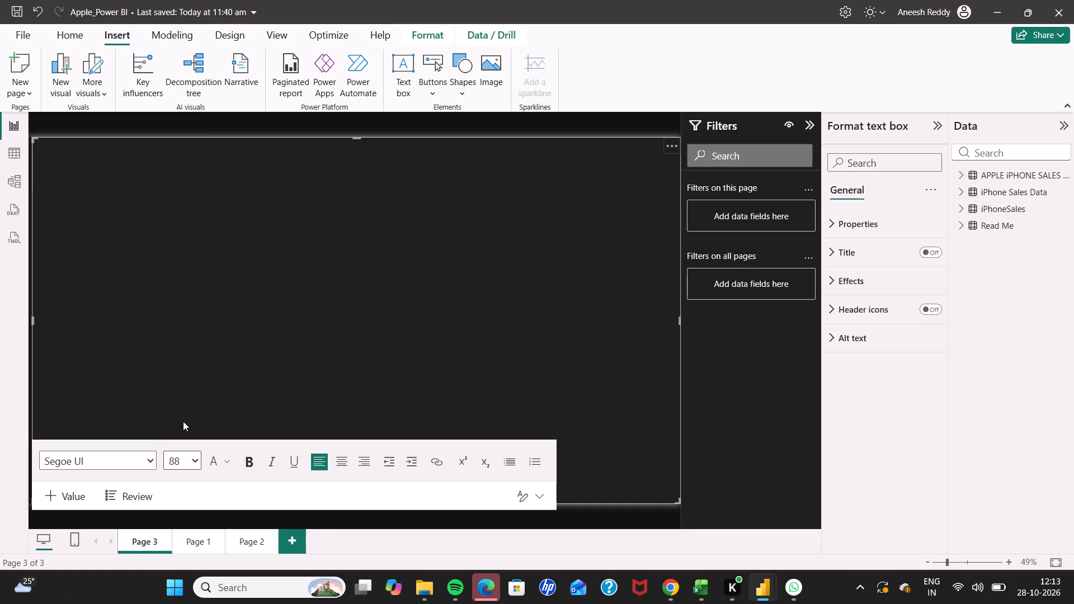
key("a")
key("bracketleft")
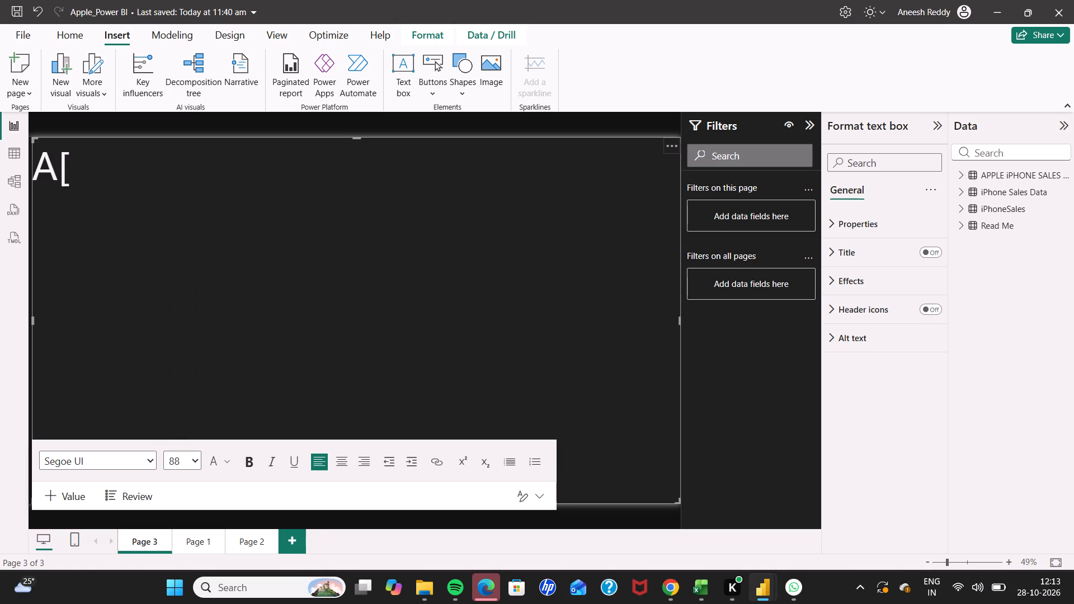
key("BackSpace")
type("PPLE")
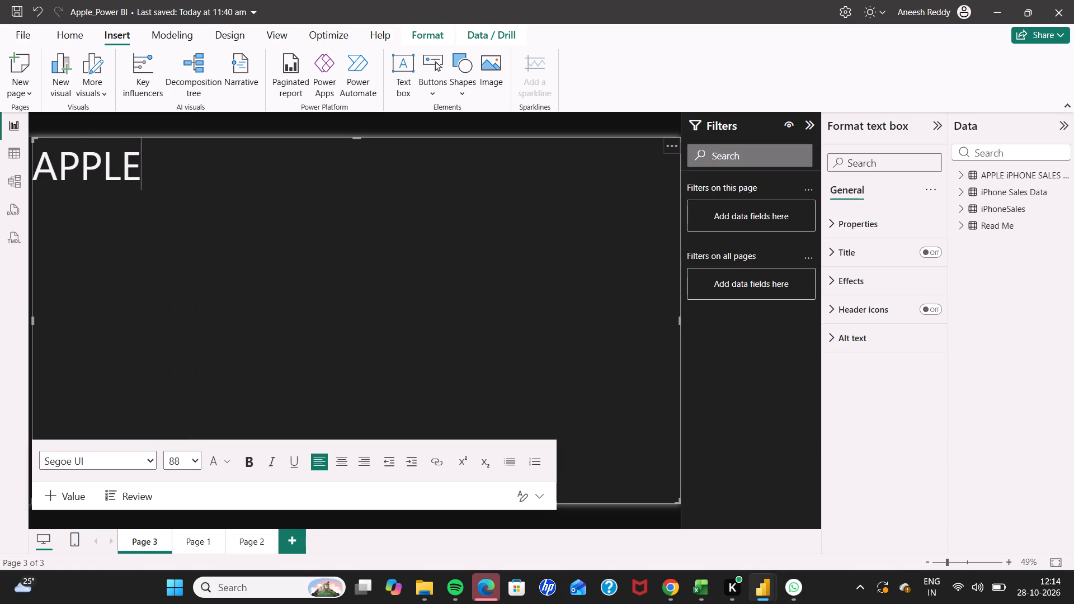
Shift the APPLE heading to the right by inserting a space in front of it.
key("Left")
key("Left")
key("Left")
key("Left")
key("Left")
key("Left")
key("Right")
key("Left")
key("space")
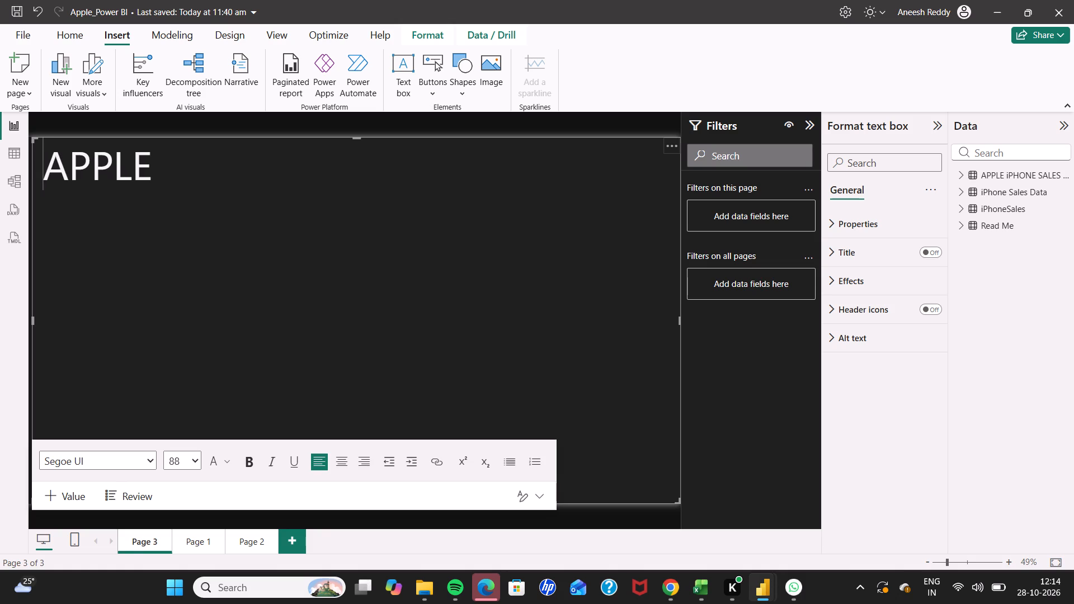
Move the APPLE heading to about the middle of the text box's first line by inserting more spaces in front of it.
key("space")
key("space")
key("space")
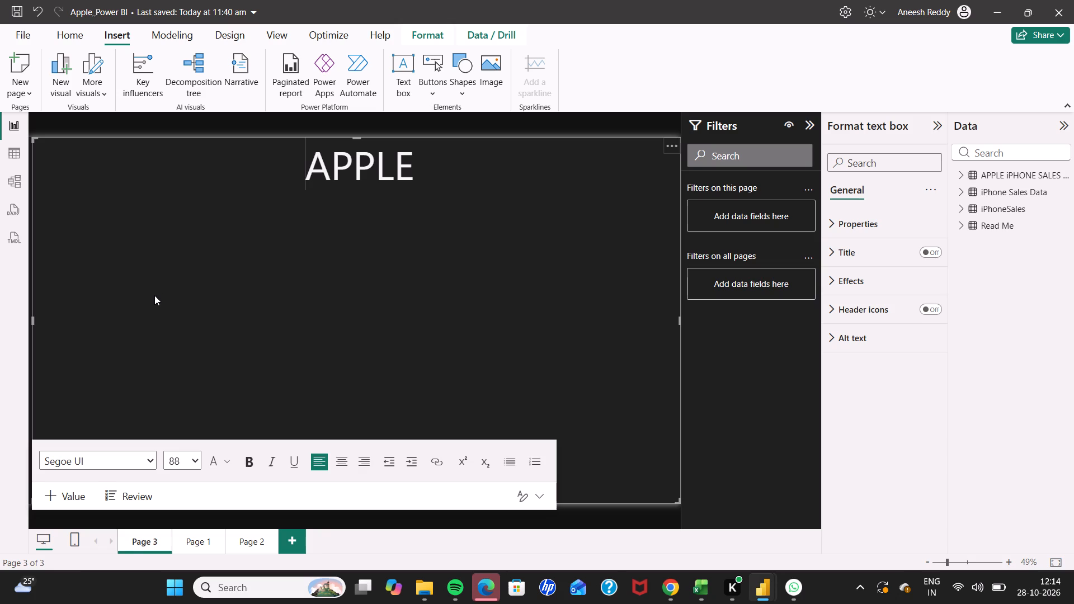
Place the text cursor in the heading line and move it forward through the spaces to the word APPLE.
left_click(270, 235)
key("Right")
key("Right")
key("Right")
key("Right")
key("Right")
key("Right")
key("Right")
key("Right")
key("Right")
key("Right")
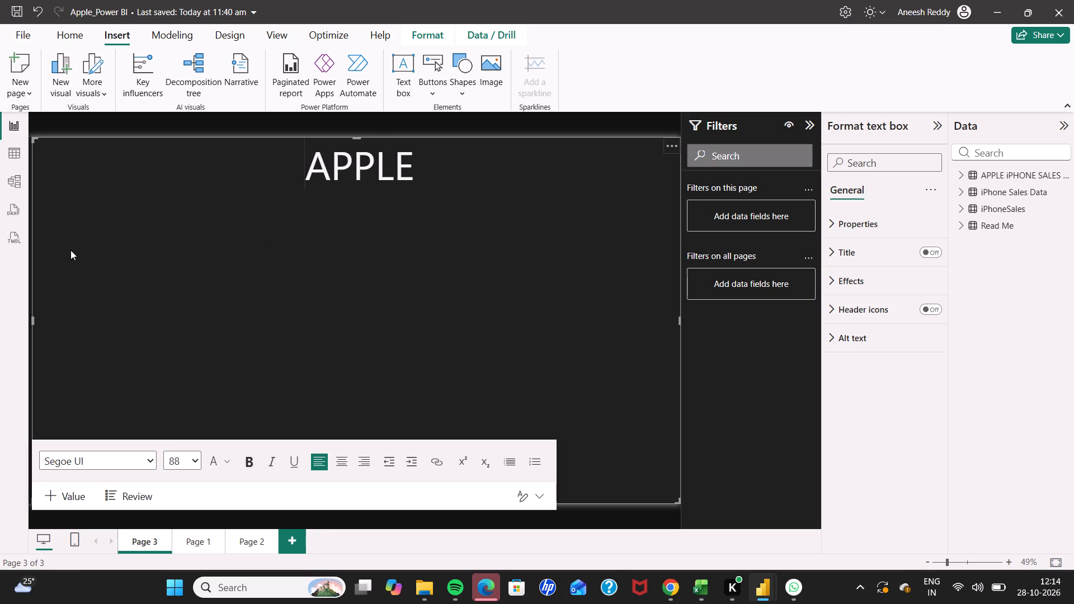
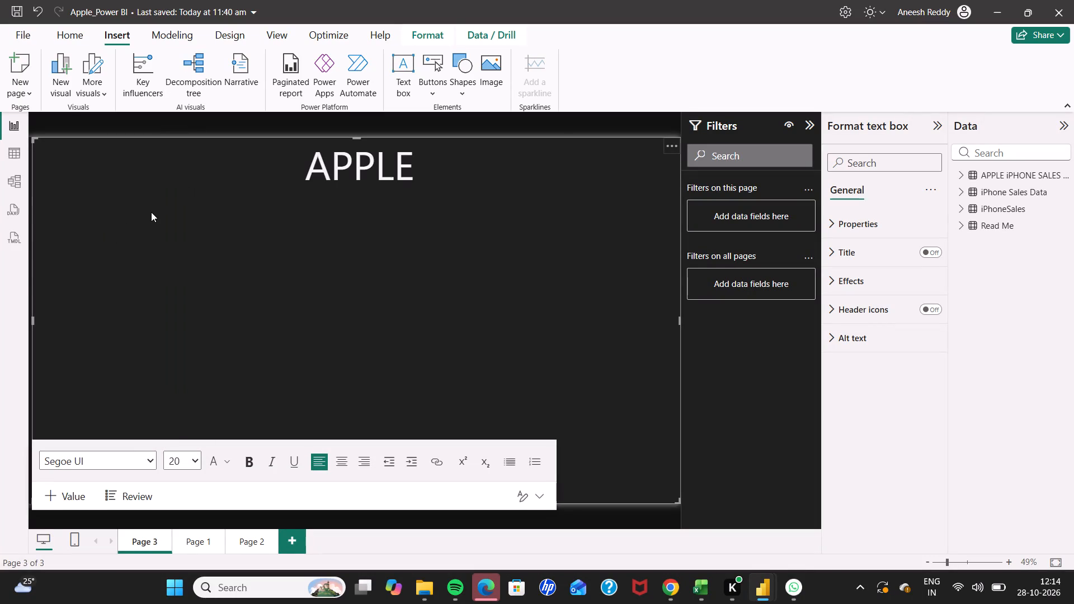
Paste the copied Apple iPhone description and key features list below the APPLE heading in the text box.
key("ctrl+v")
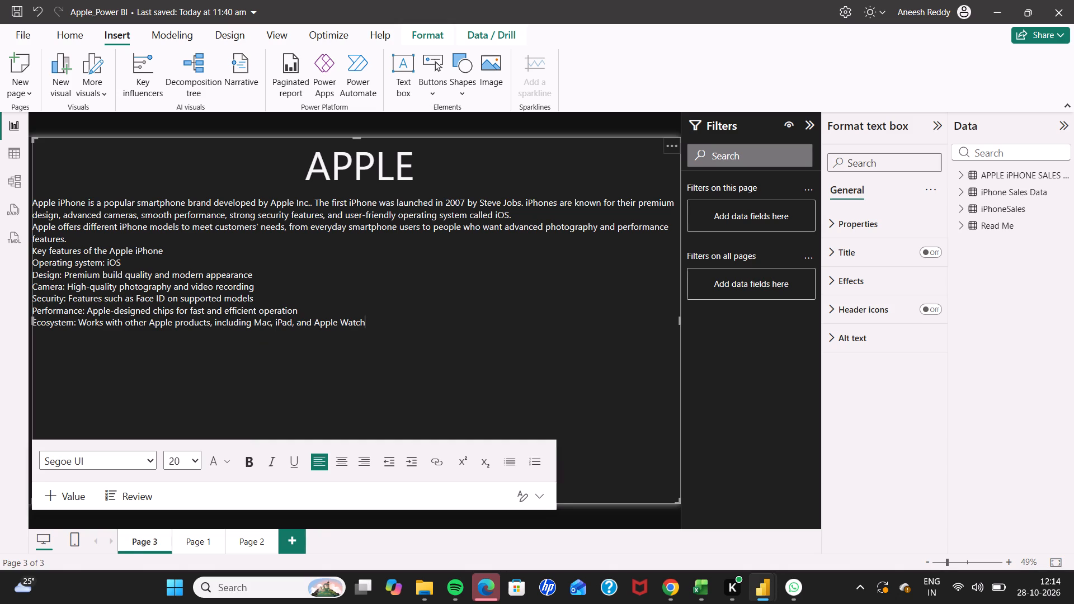
Insert three blank lines between the APPLE heading and the iPhone description text in the Page 3 text box.
left_click(32, 199)
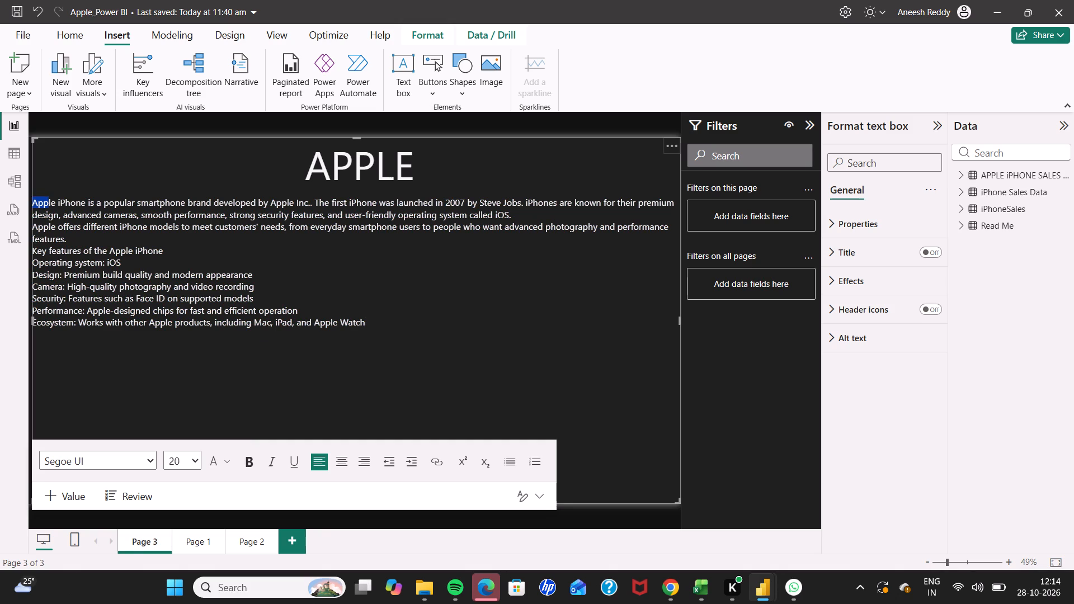
left_click(72, 177)
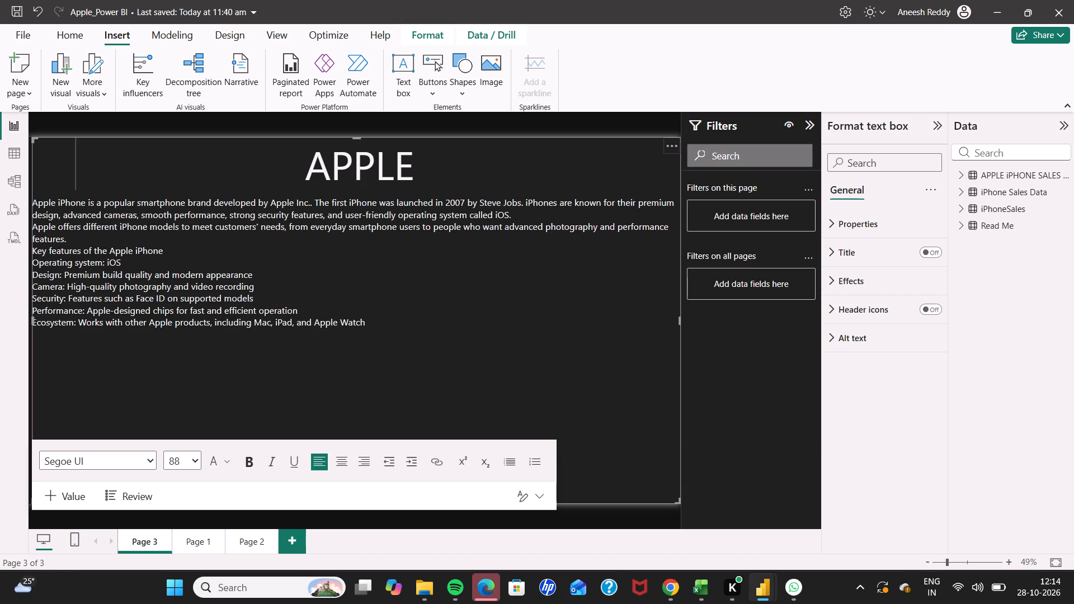
key("Down")
key("Return")
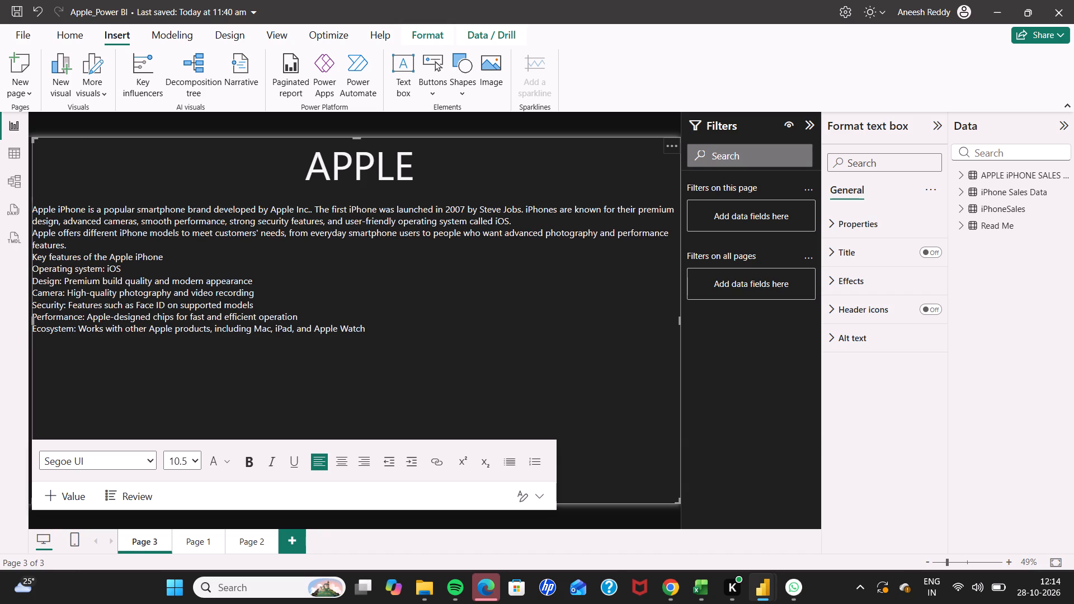
key("Return")
key("Return")
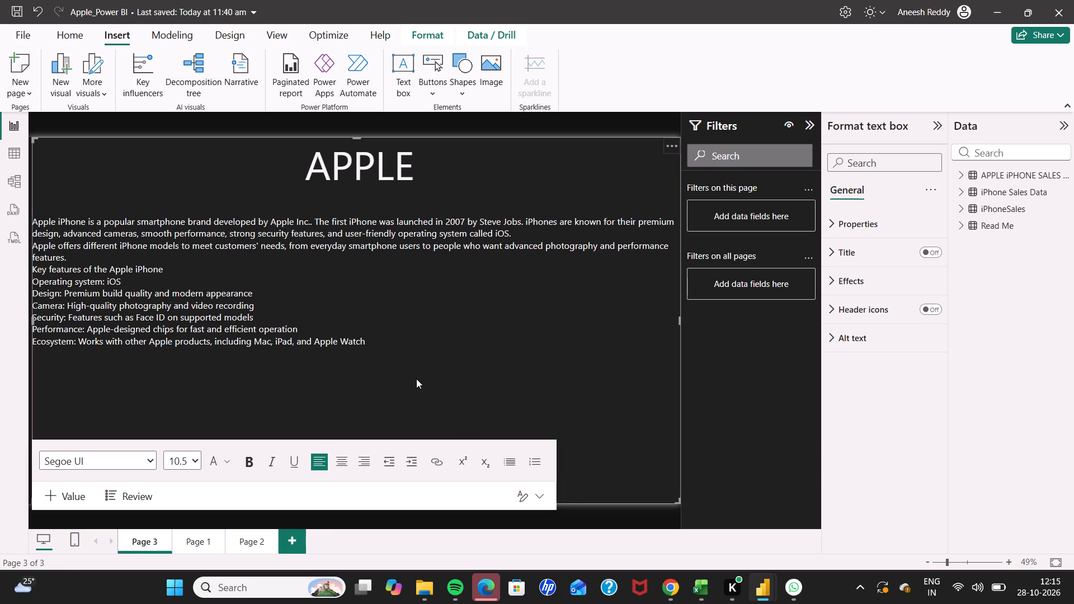
Insert one more blank line between the APPLE heading and the iPhone description in the Page 3 text box.
key("Return")
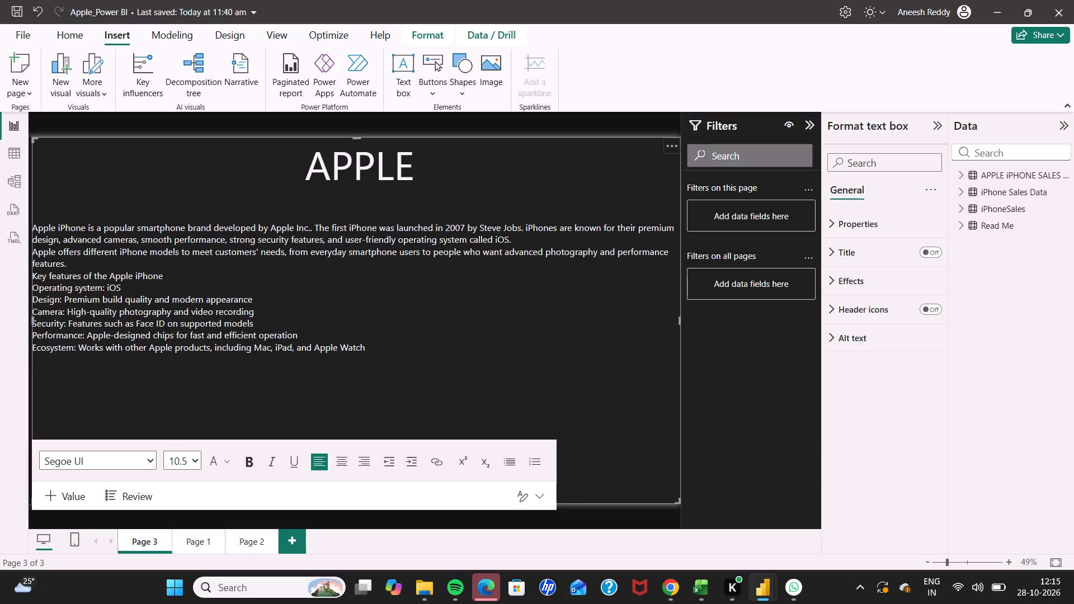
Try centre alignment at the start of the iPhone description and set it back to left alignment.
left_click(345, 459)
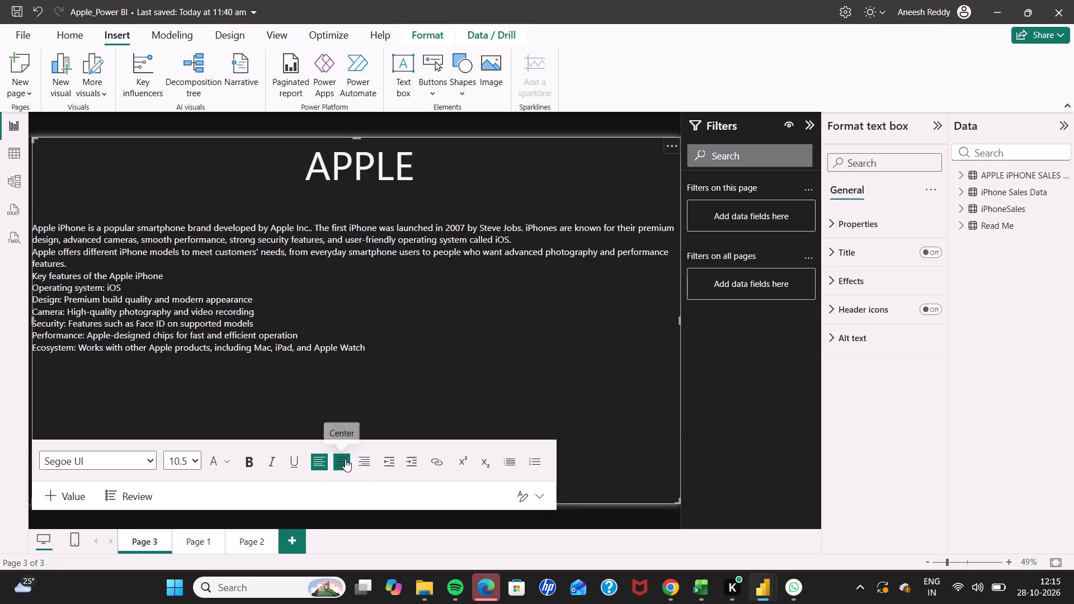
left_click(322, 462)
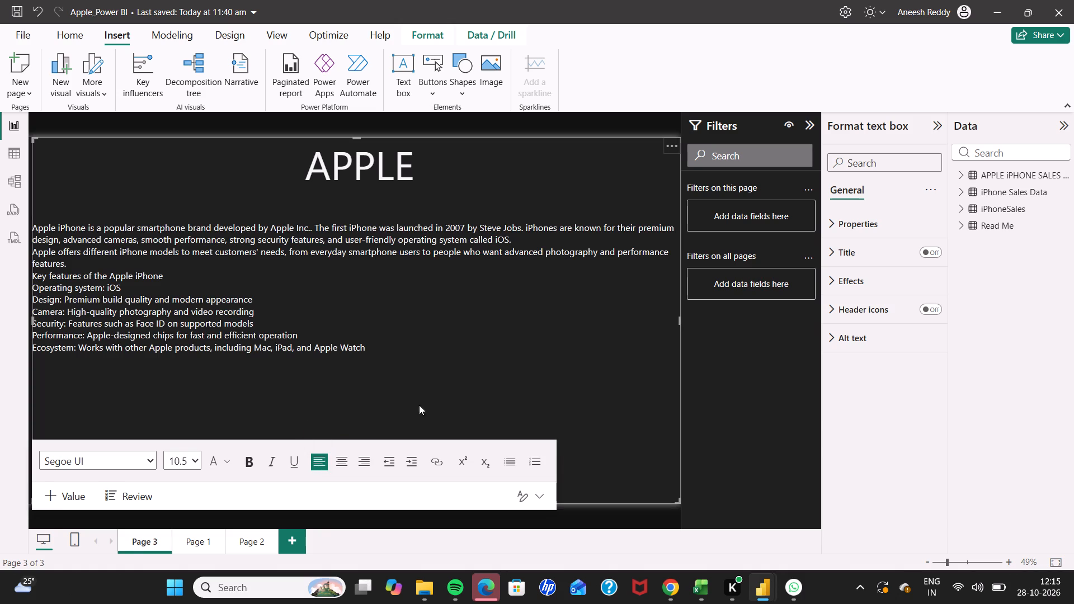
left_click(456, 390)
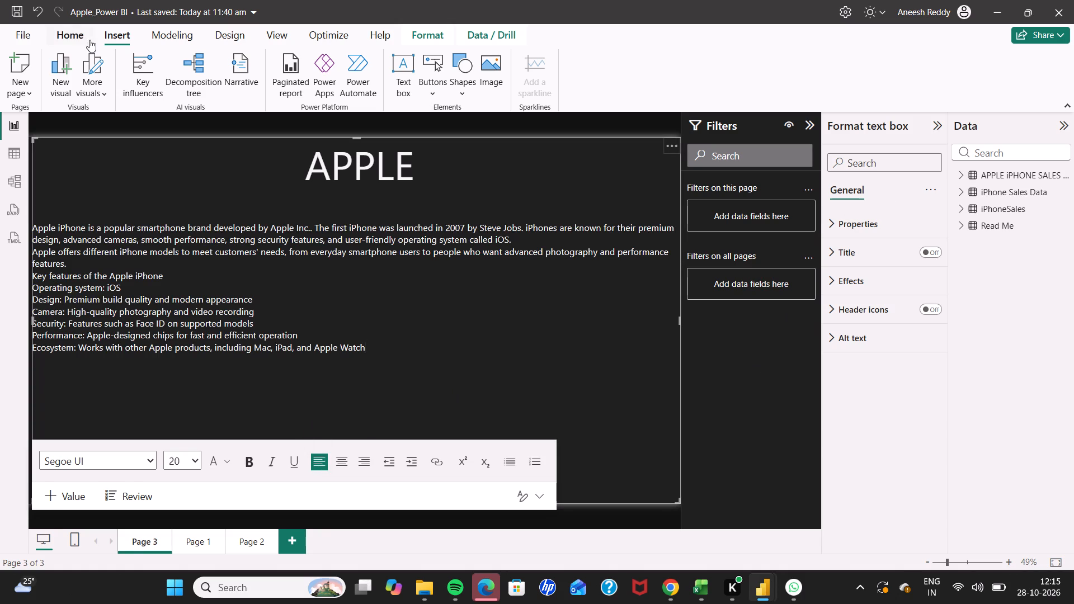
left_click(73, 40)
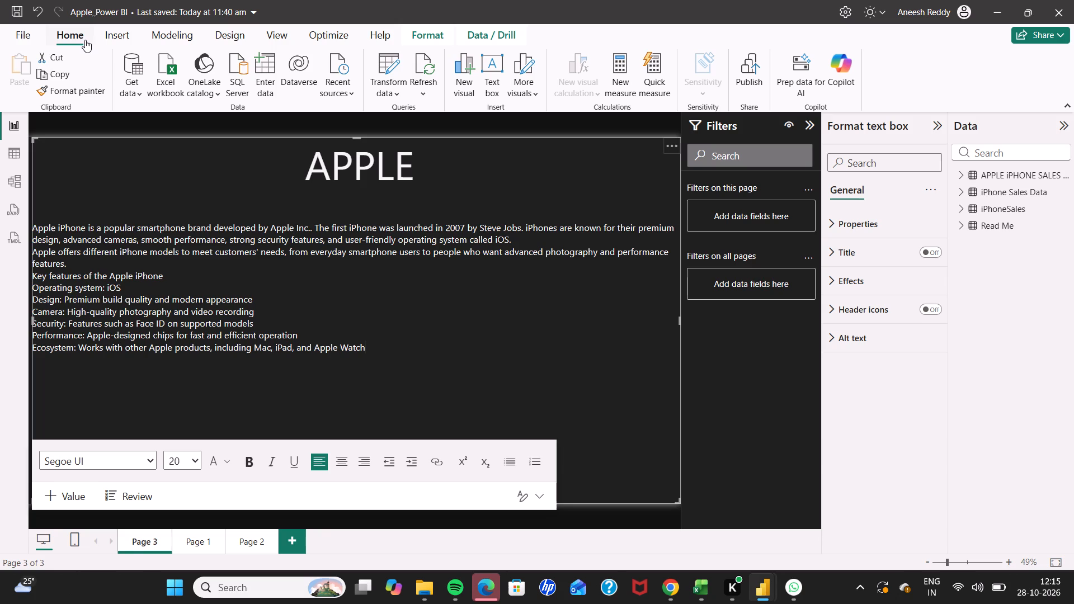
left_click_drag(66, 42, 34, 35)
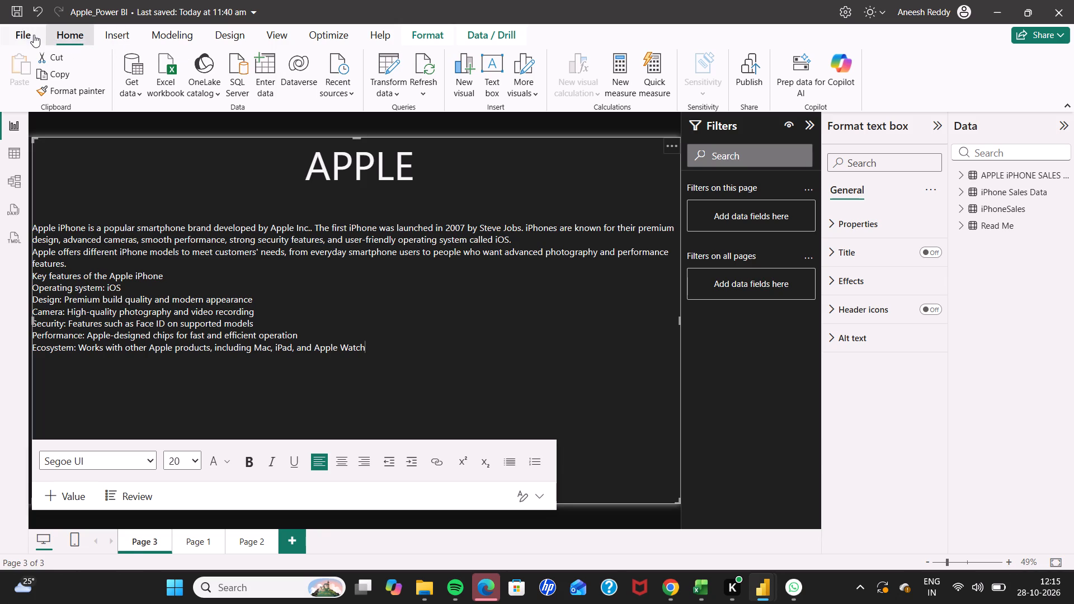
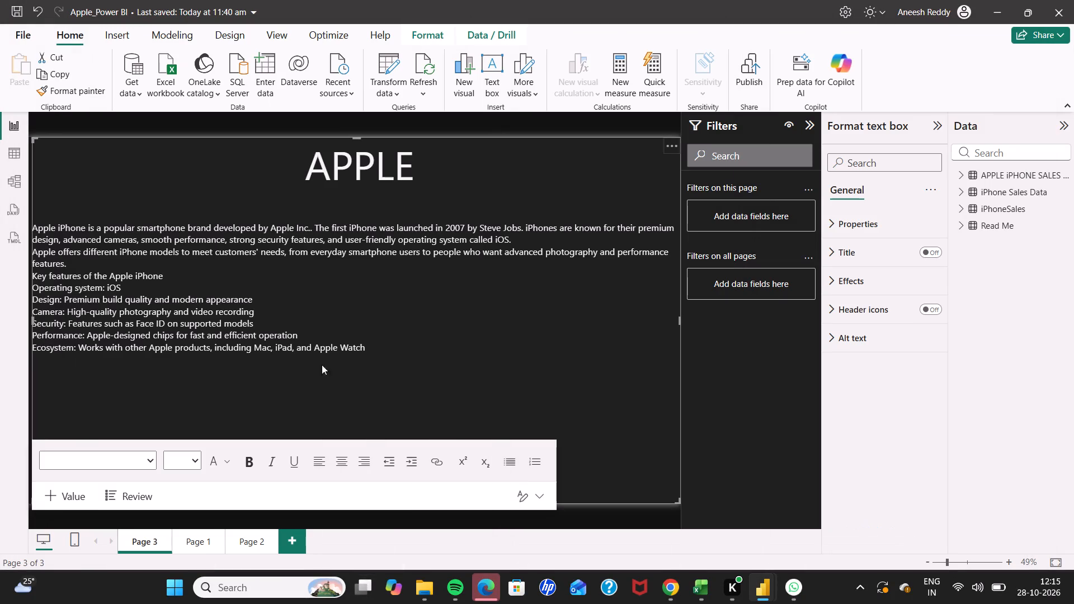
Close the splash window covering the Page 3 canvas.
left_click(367, 389)
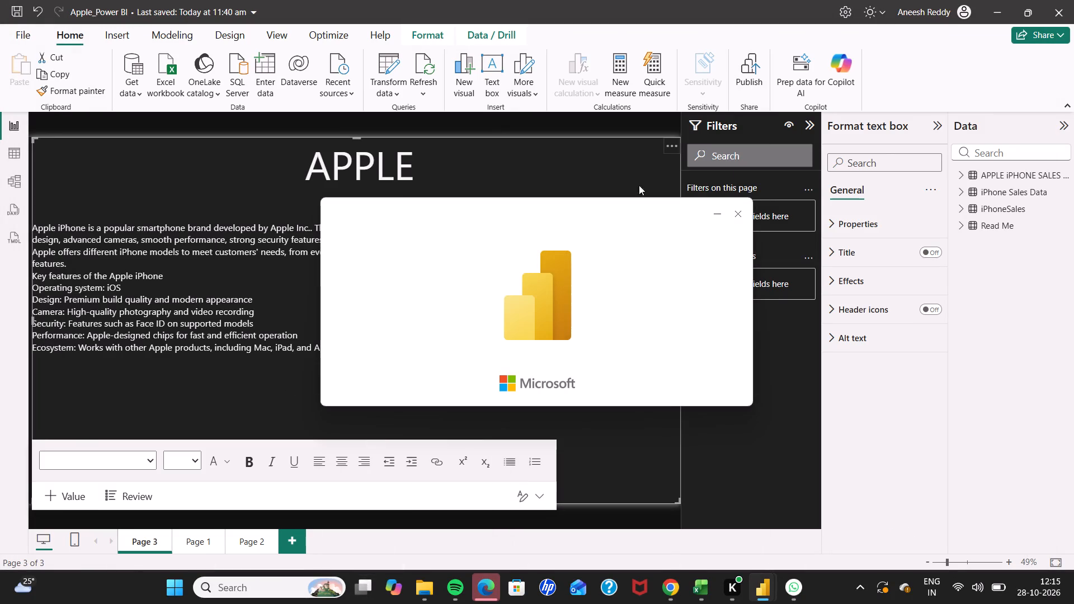
left_click(737, 215)
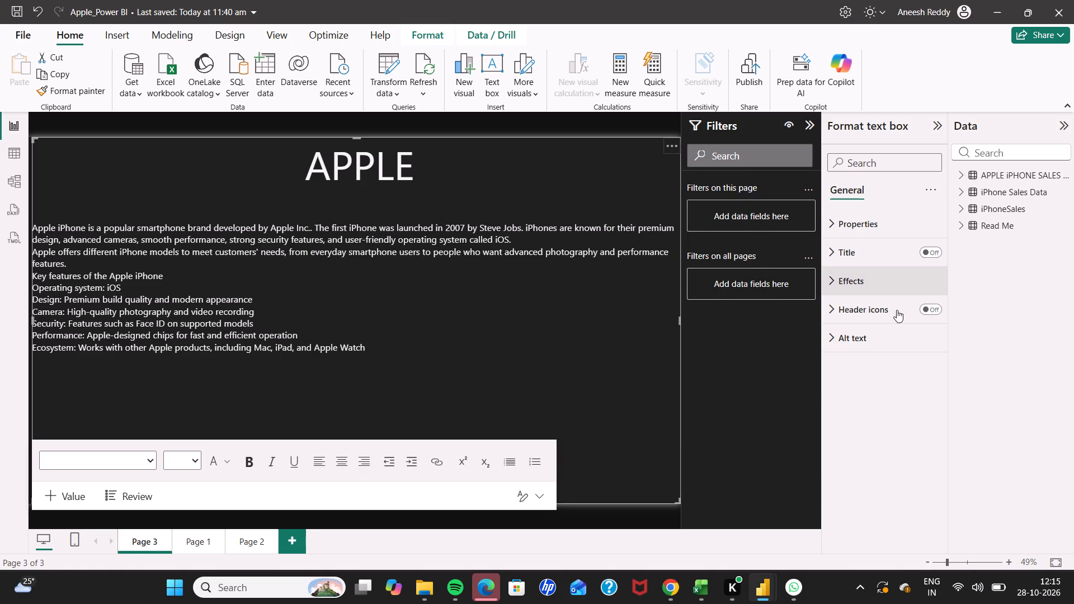
Open Page 1 and select the pie chart of units sold and revenue by iPhone Model.
left_click(118, 26)
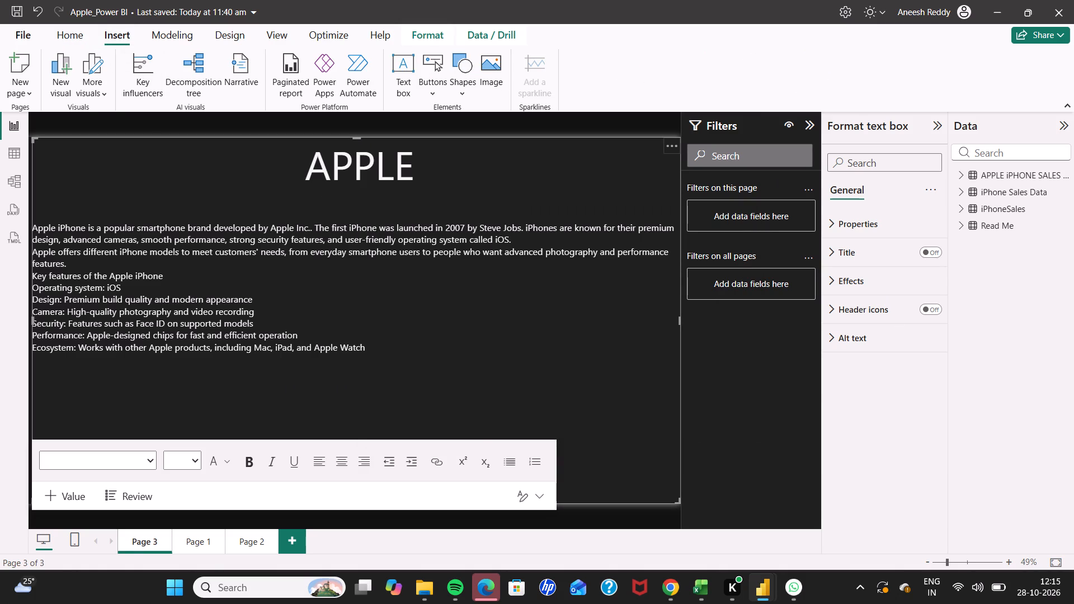
left_click(191, 550)
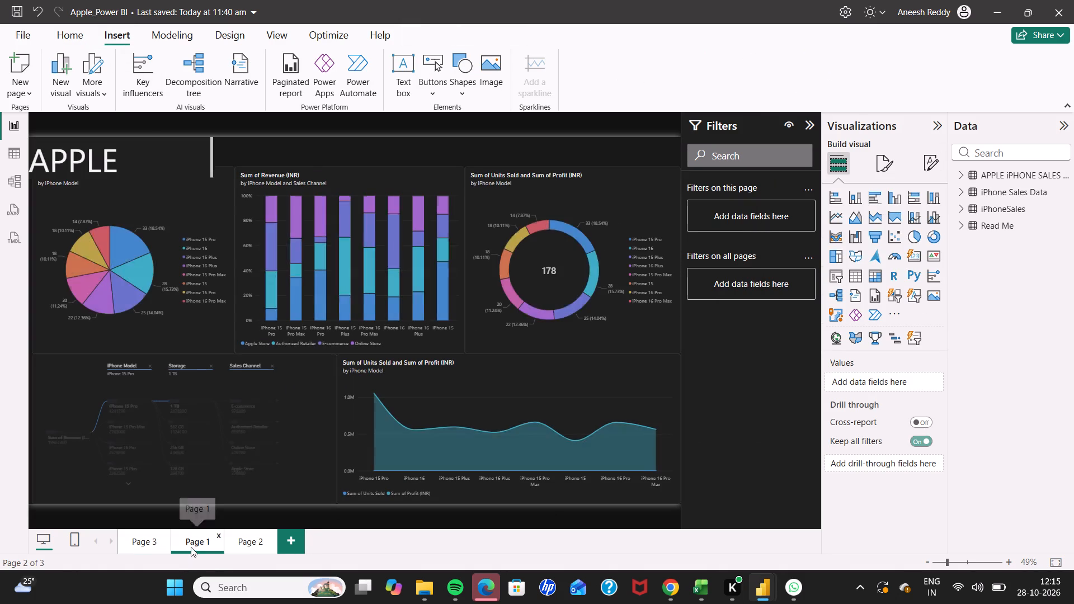
left_click(177, 338)
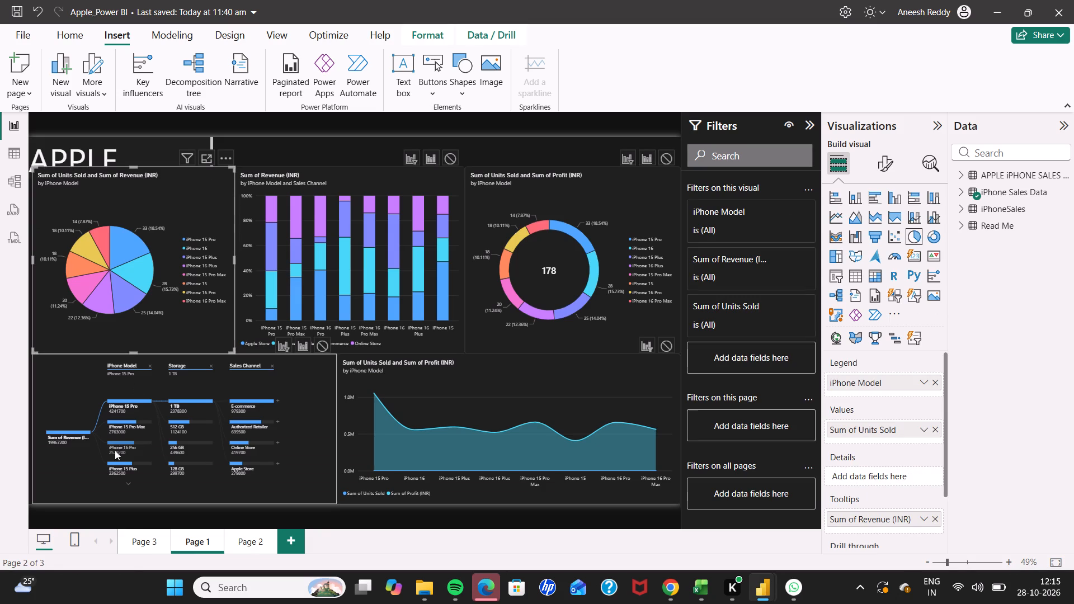
Add an image visual to Page 3 and place it in the empty area beside the key features list.
left_click(144, 550)
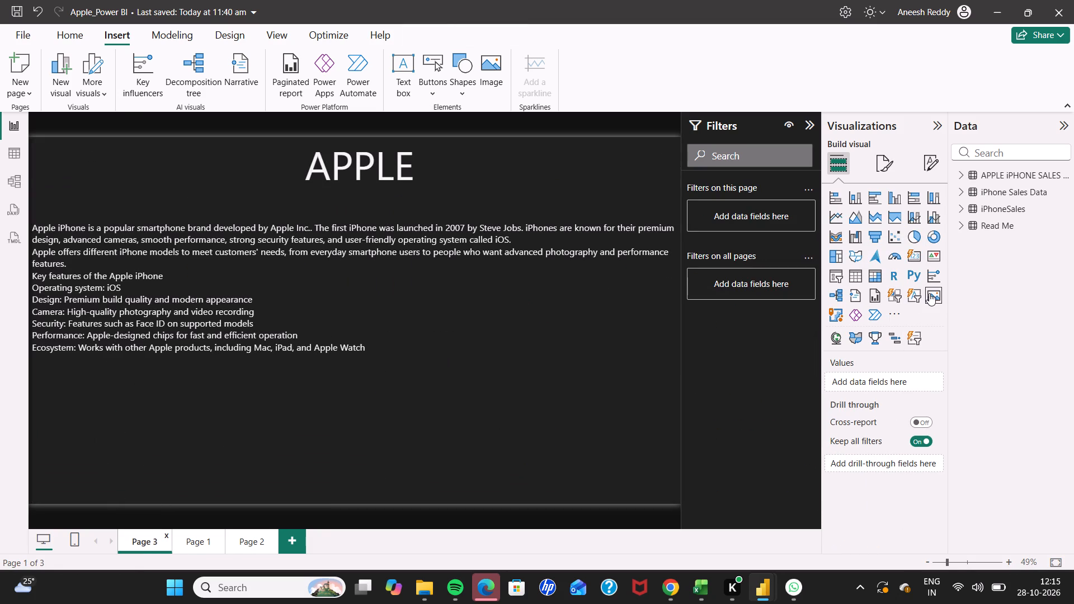
left_click(929, 293)
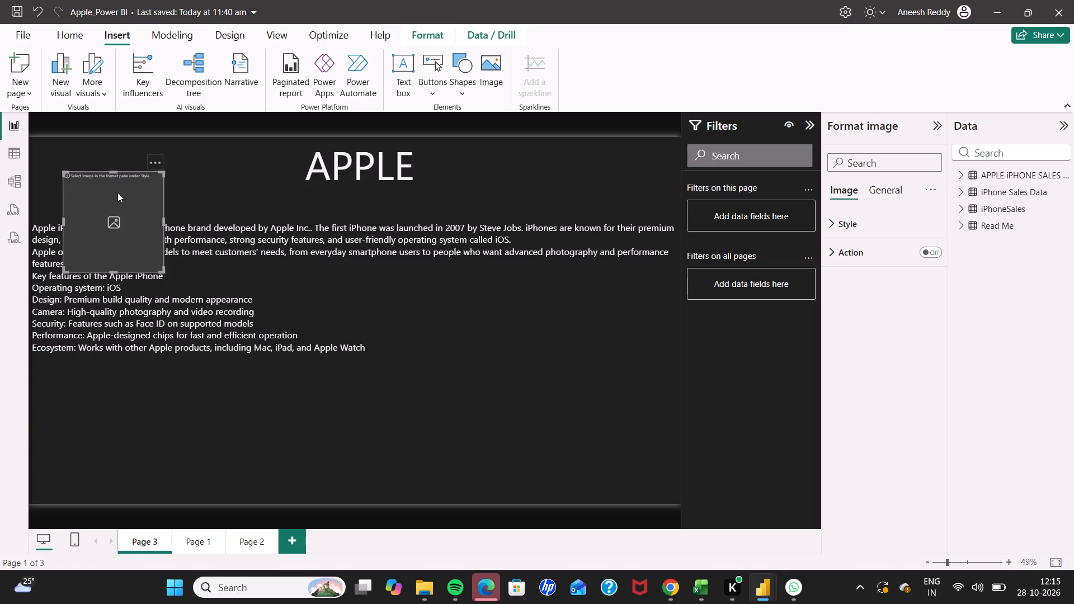
left_click_drag(117, 192, 520, 360)
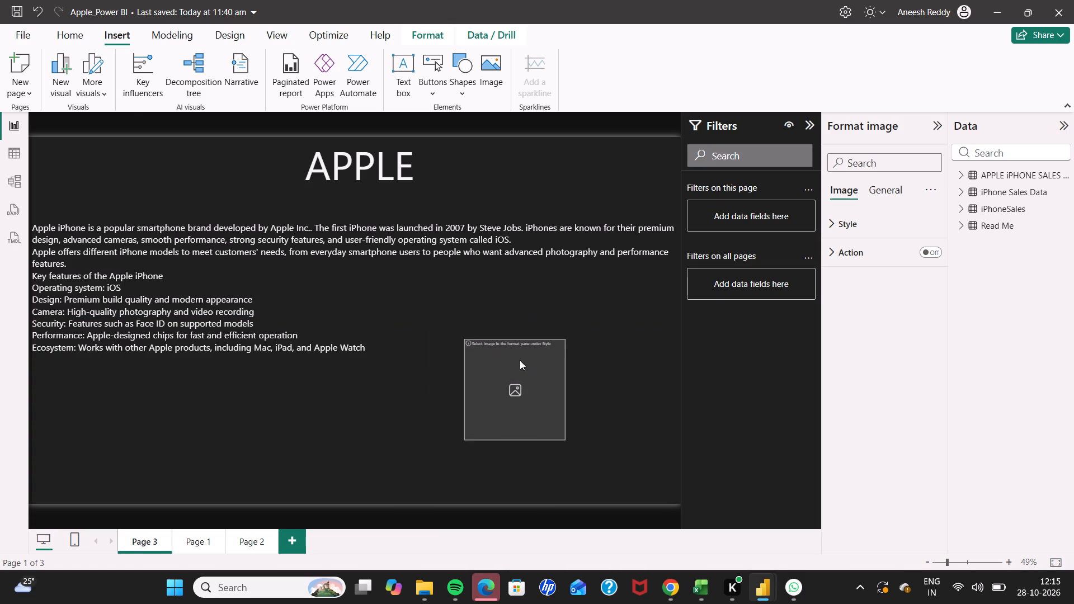
left_click_drag(520, 360, 550, 350)
left_click(593, 320)
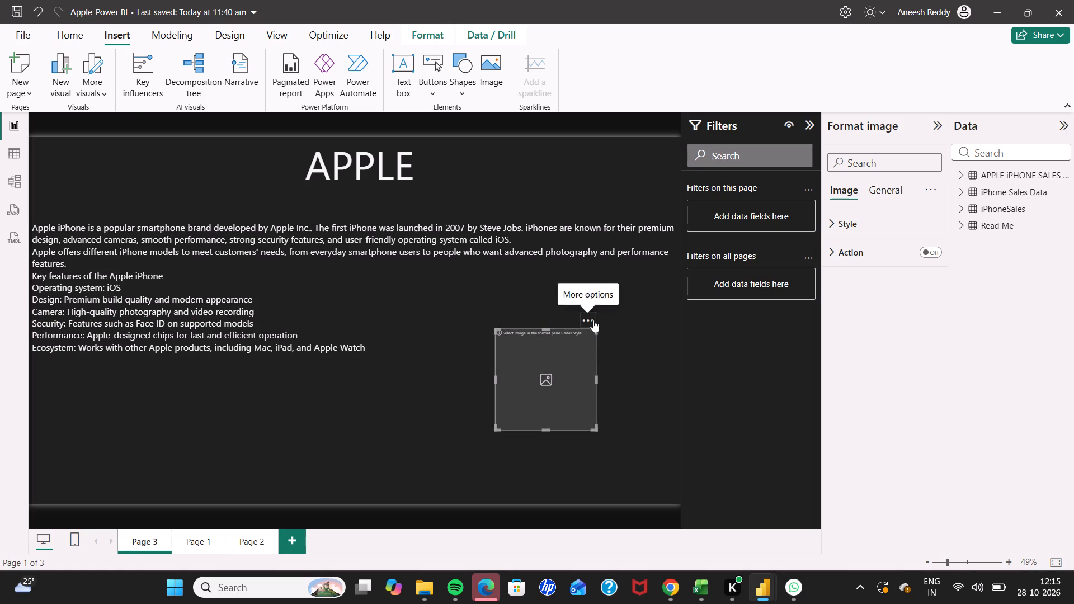
left_click(567, 358)
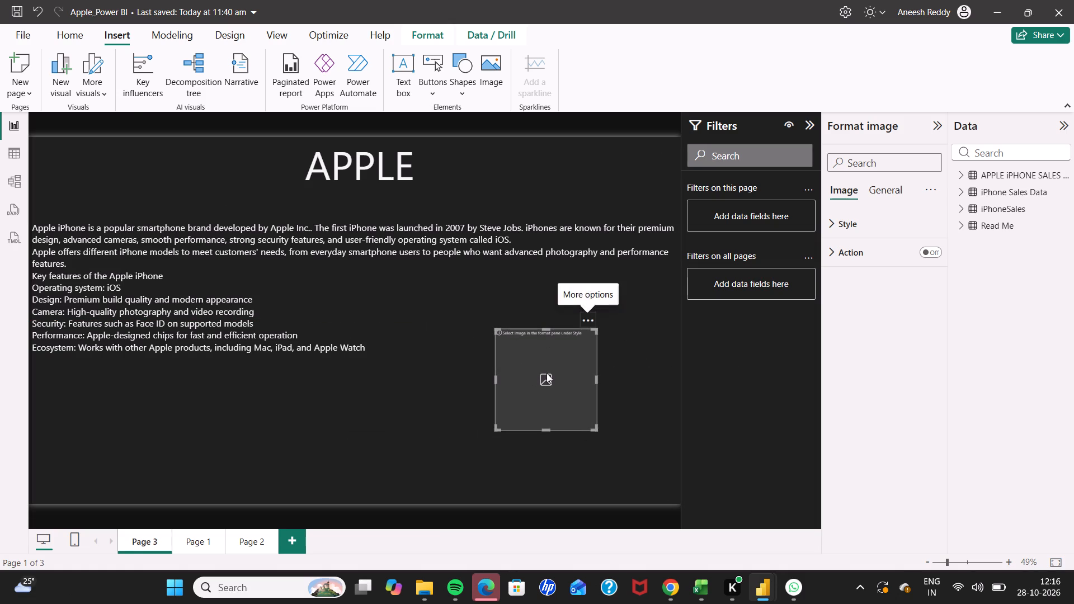
double_click(547, 373)
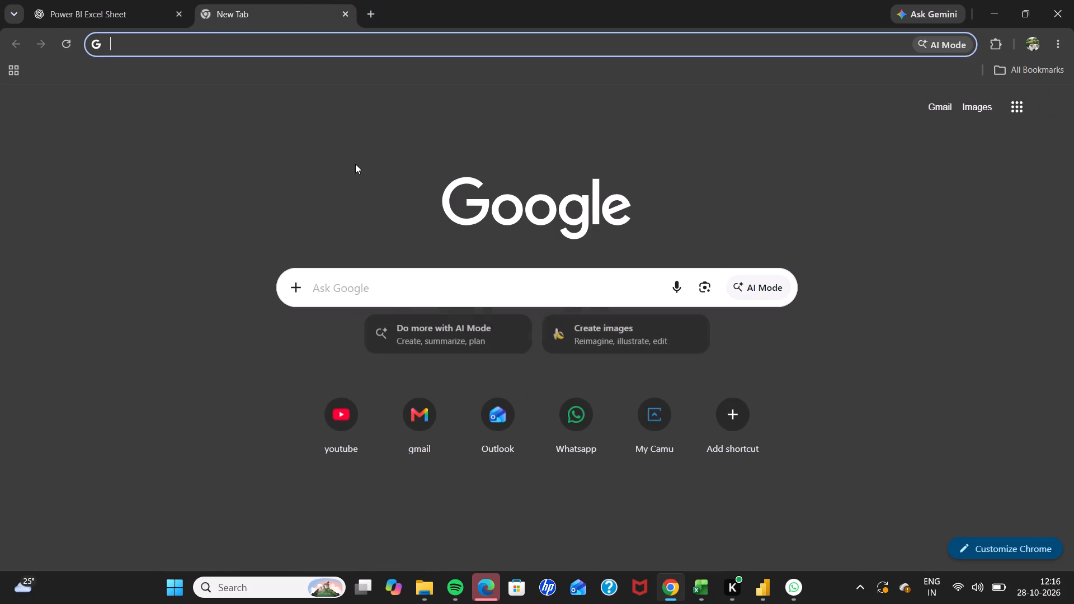
type("APP")
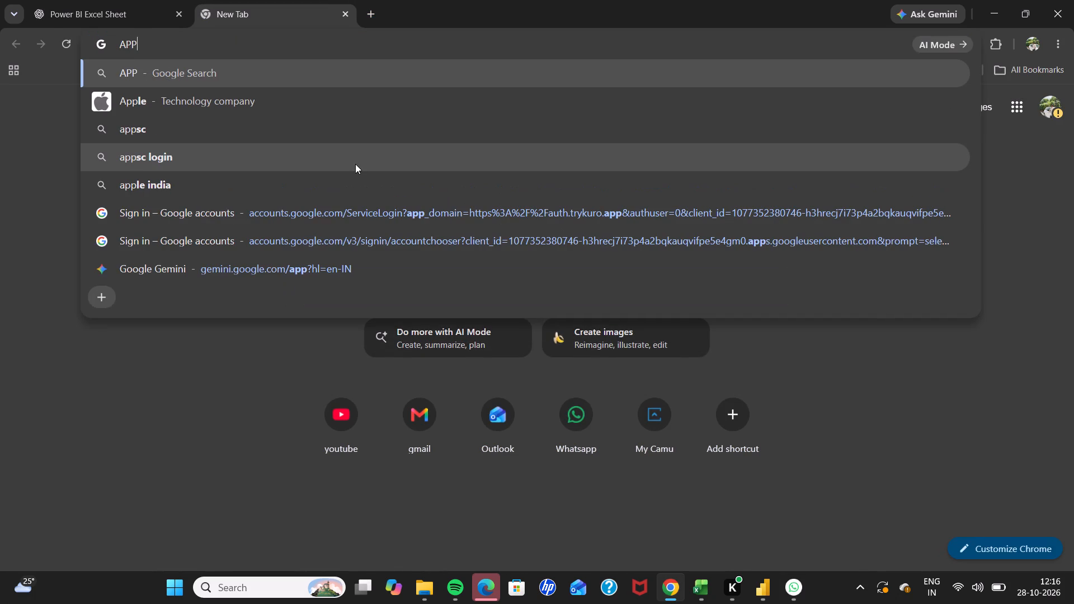
type("a[p")
key("BackSpace")
key("BackSpace")
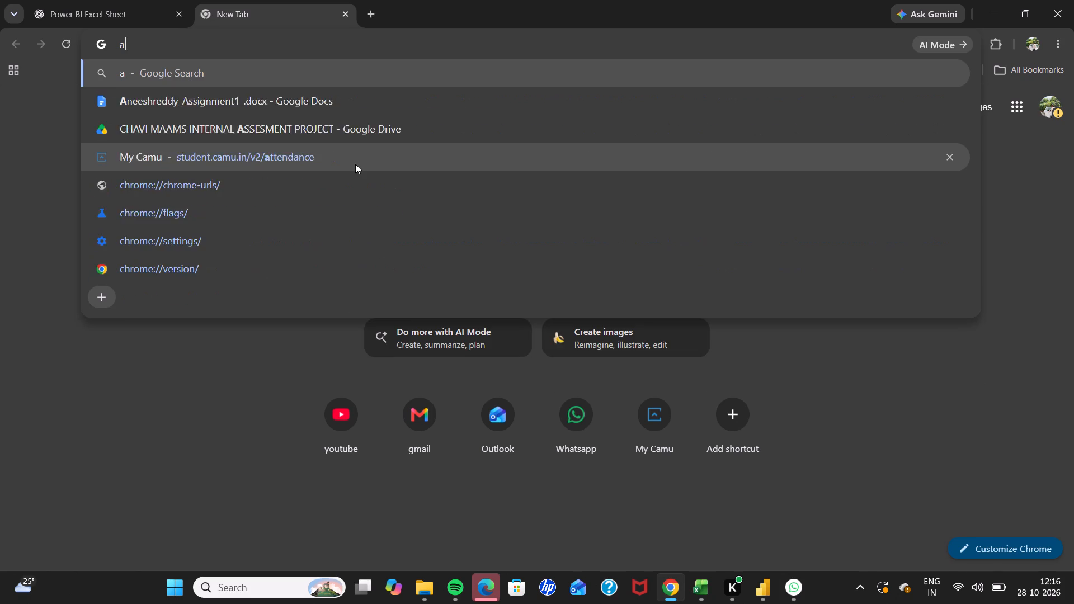
type("pple lo")
type("go")
key("Return")
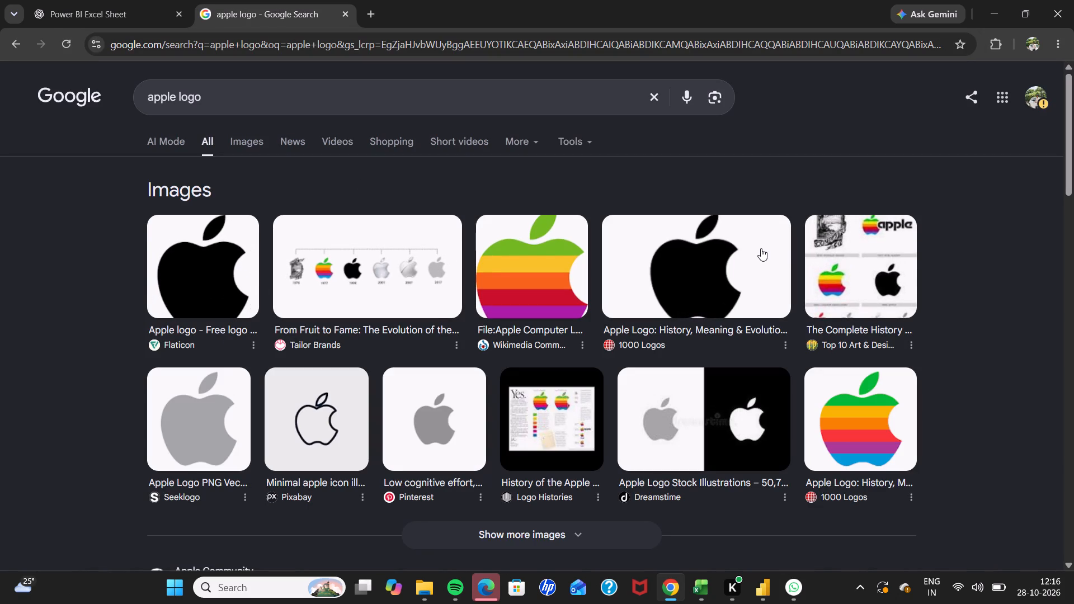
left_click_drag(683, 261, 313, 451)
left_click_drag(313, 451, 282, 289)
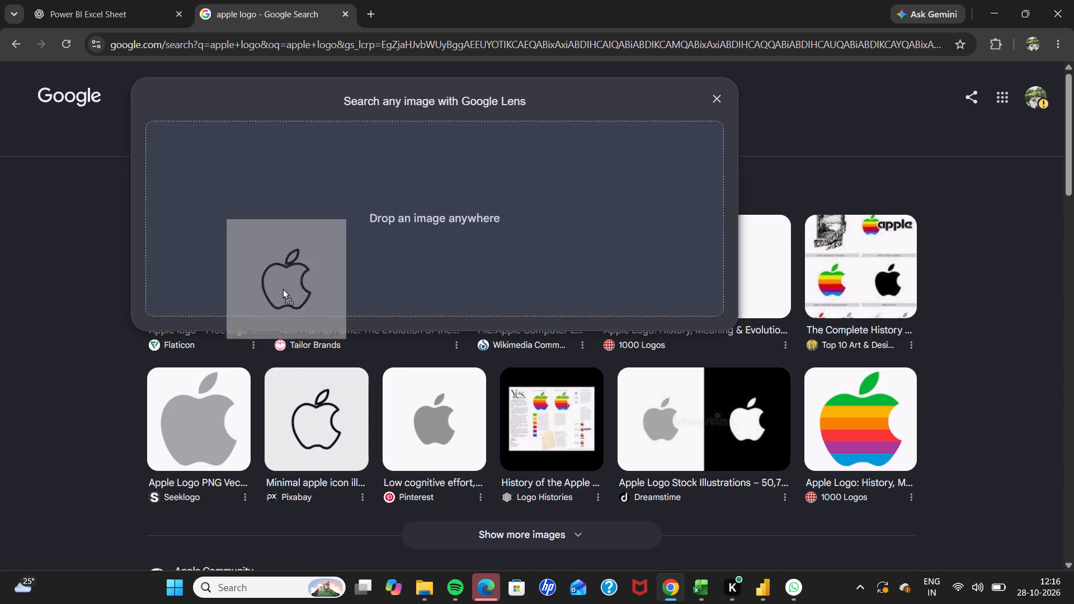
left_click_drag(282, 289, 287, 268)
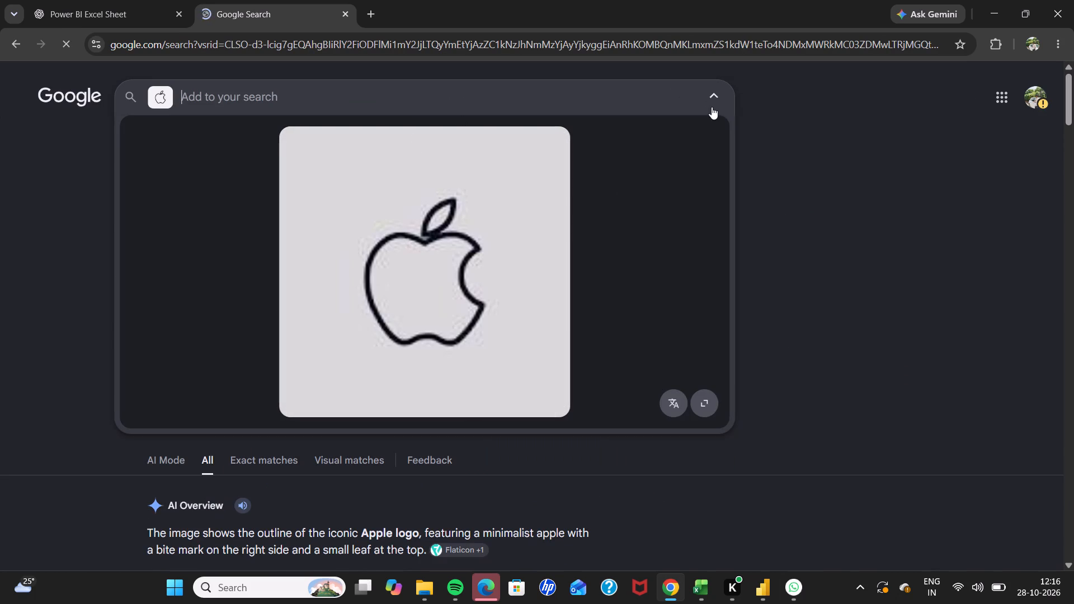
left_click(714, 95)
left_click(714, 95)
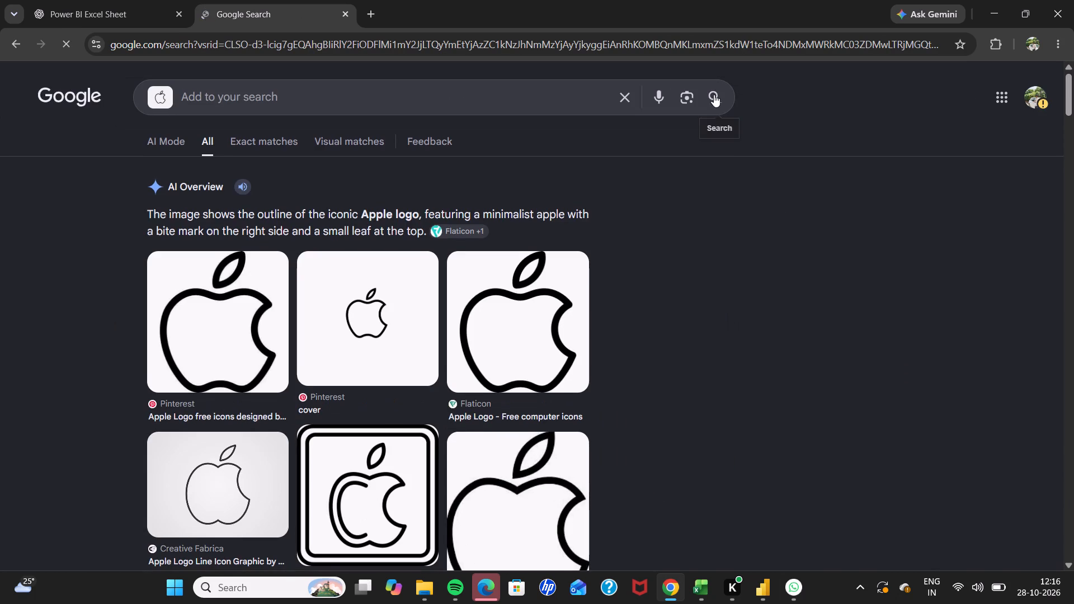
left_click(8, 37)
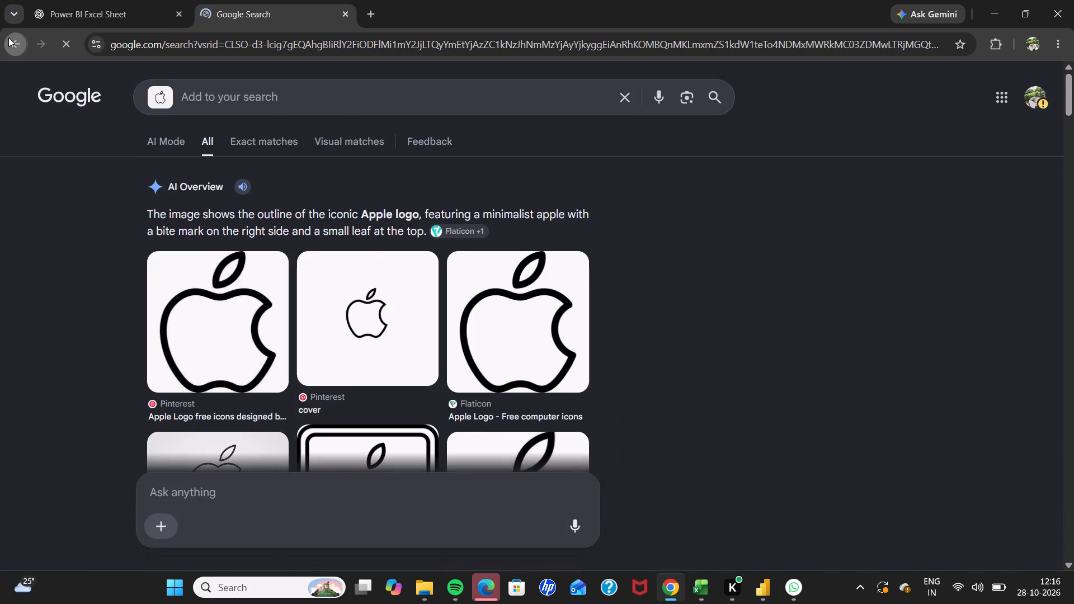
Browse the image results for "apple logo" to look for a suitable logo picture.
left_click(252, 145)
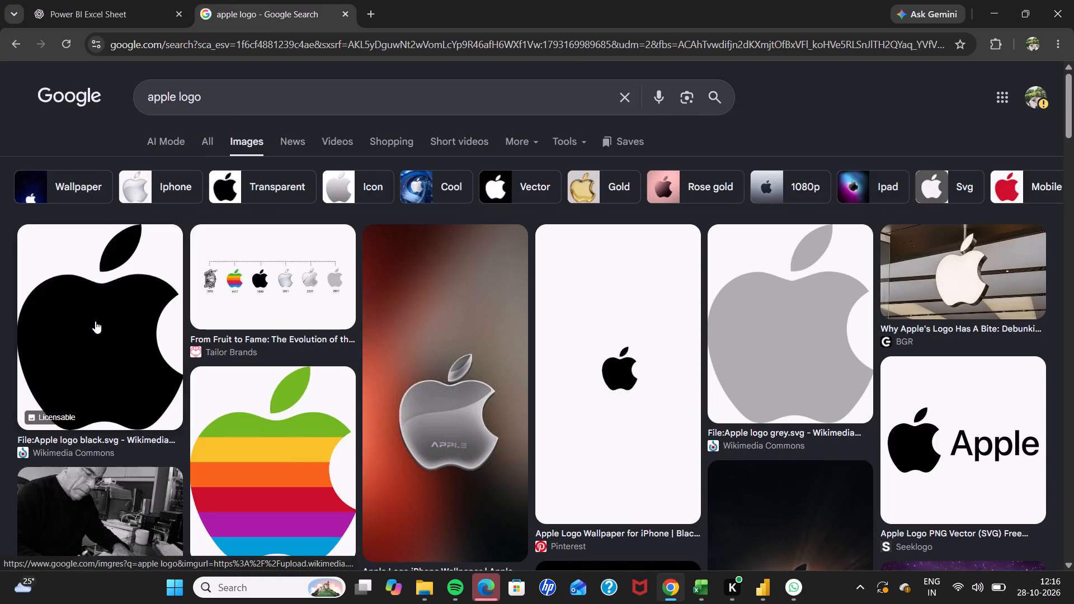
scroll(95, 321, "down", 2)
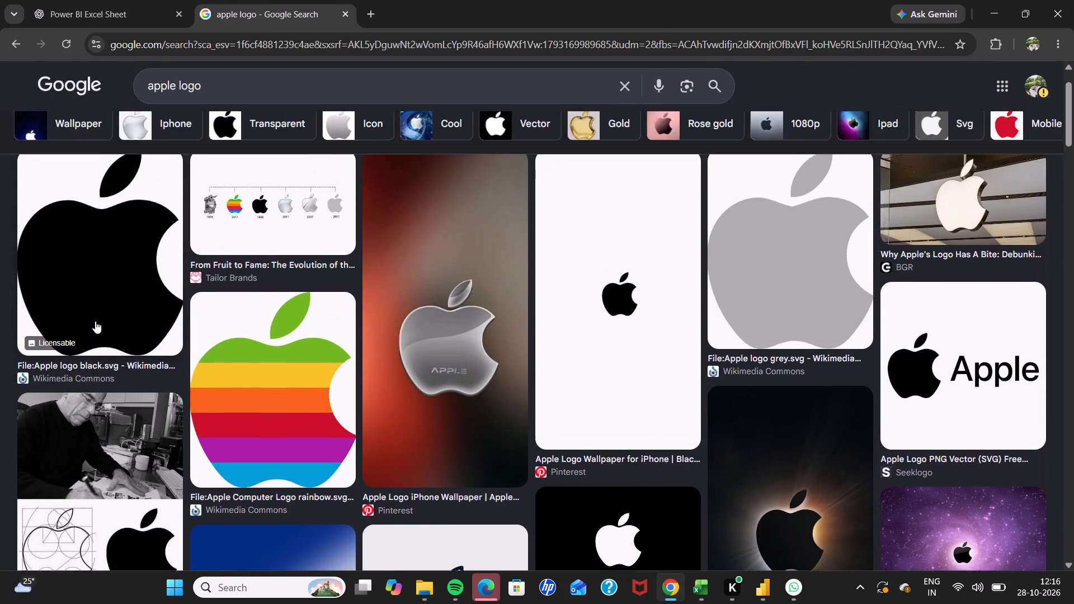
scroll(95, 321, "down", 3)
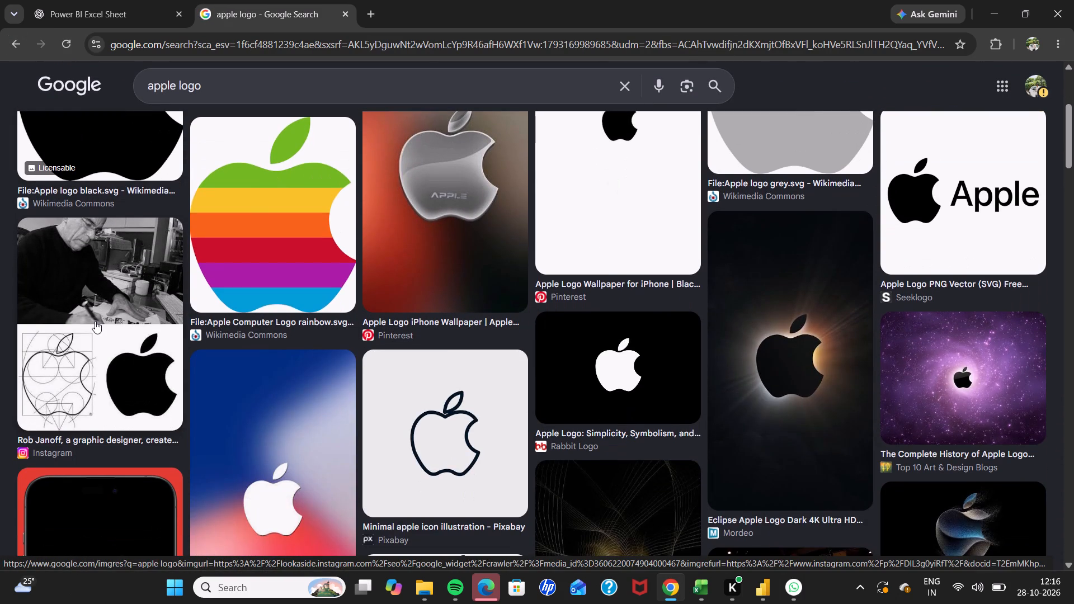
scroll(95, 321, "down", 2)
scroll(95, 321, "up", 2)
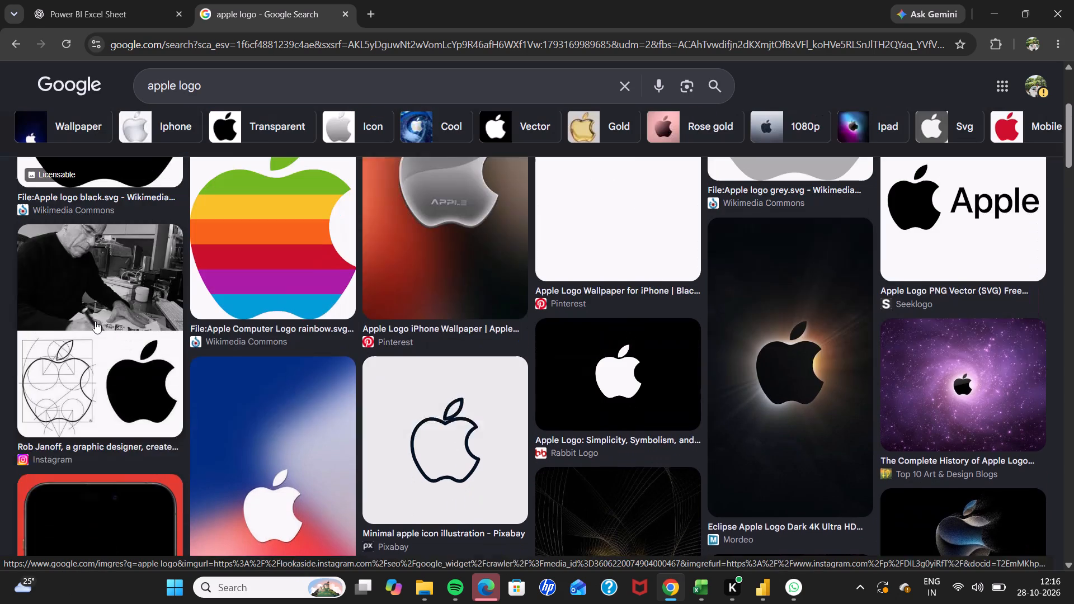
scroll(95, 321, "up", 3)
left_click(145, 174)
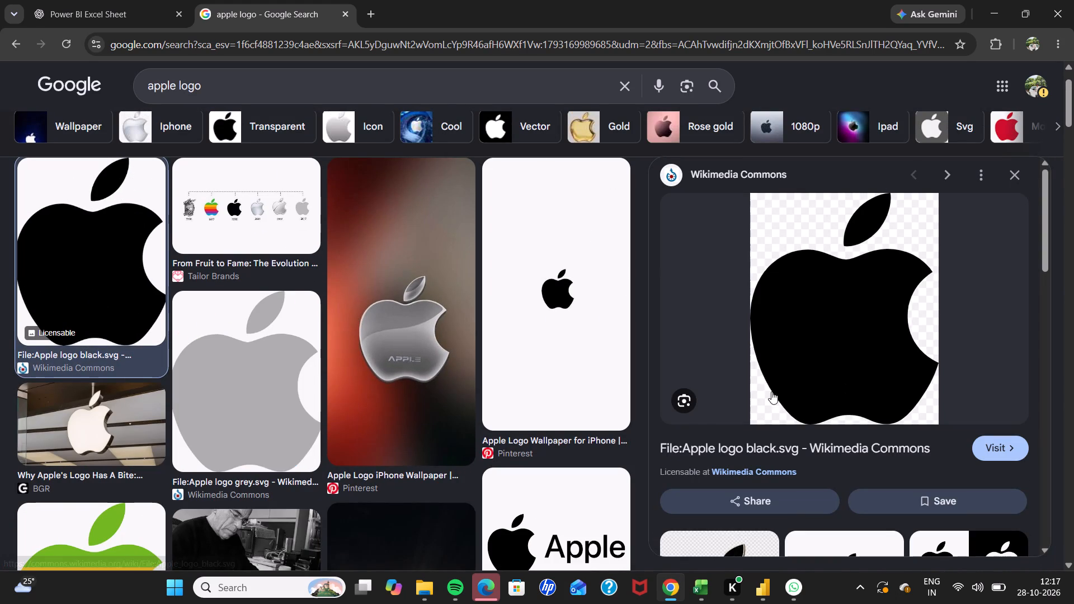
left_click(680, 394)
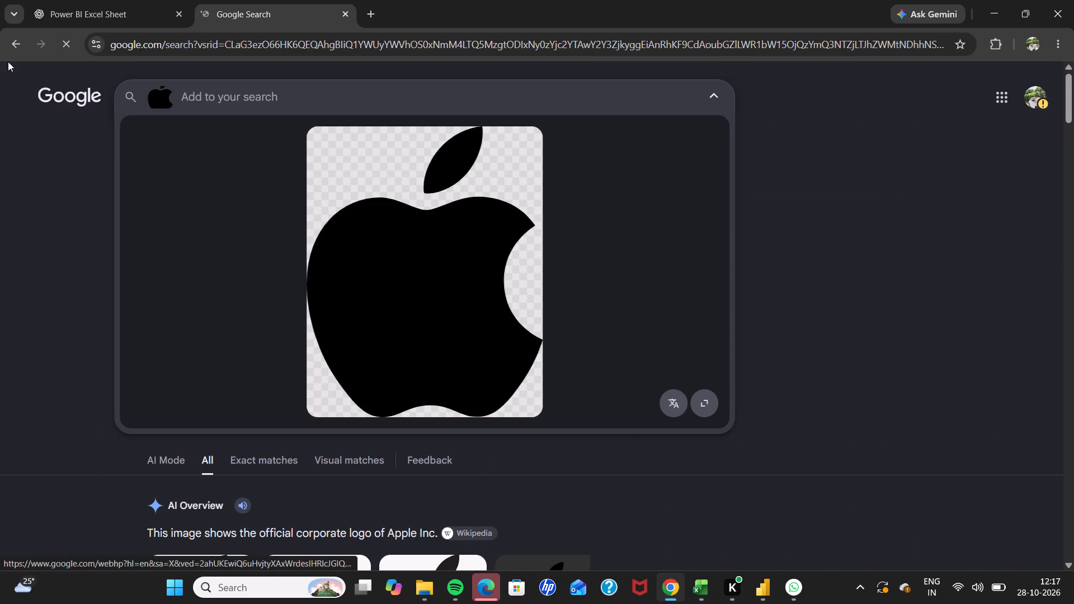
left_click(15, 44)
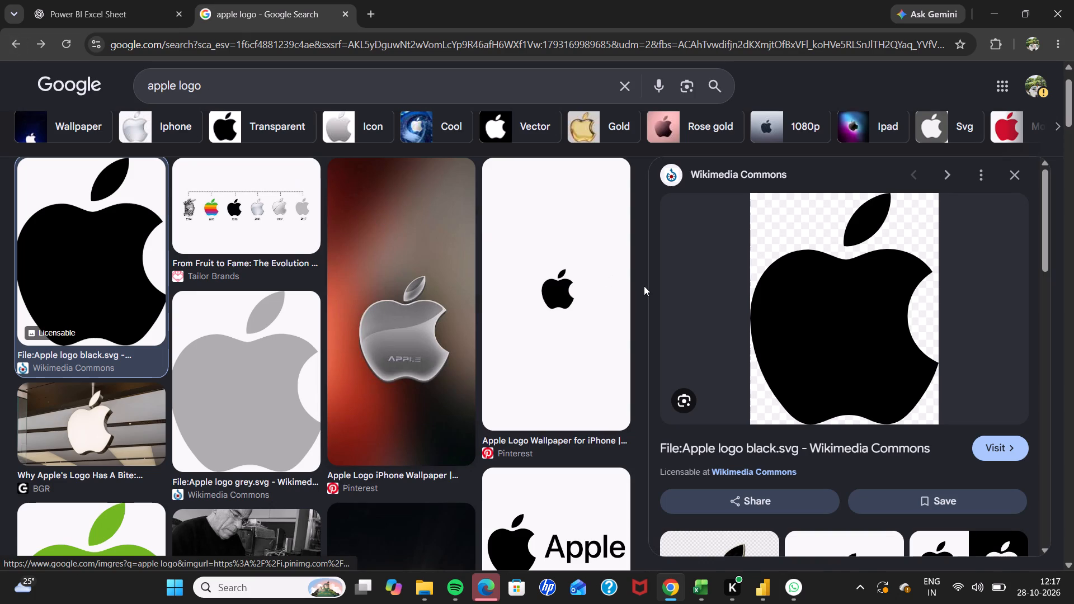
Copy the Pinterest "Apple Logo Wallpaper for iPhone" image showing a small black logo on white.
left_click(500, 244)
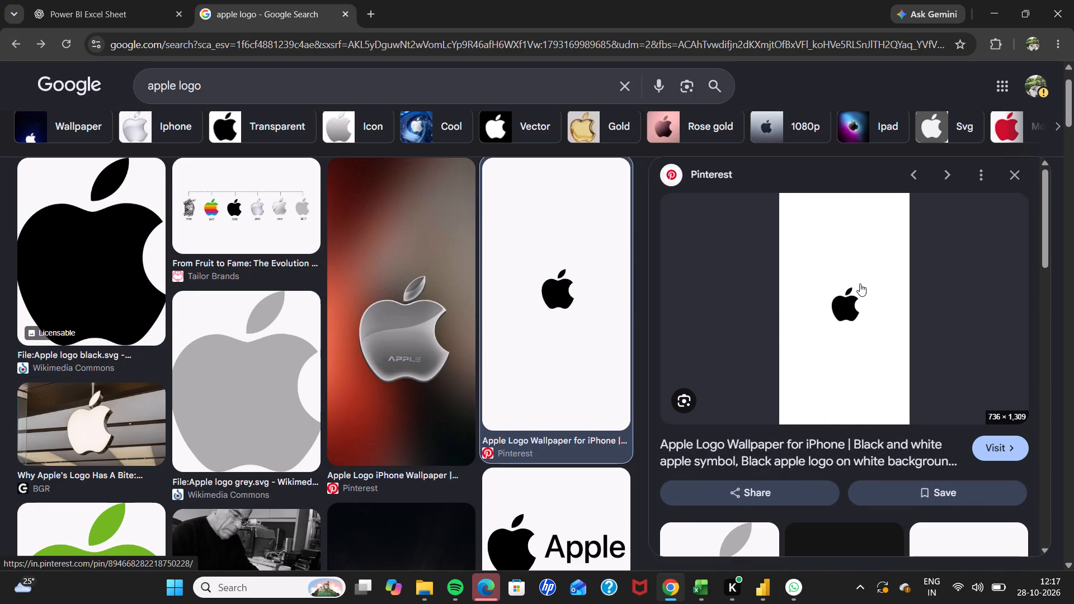
right_click(809, 260)
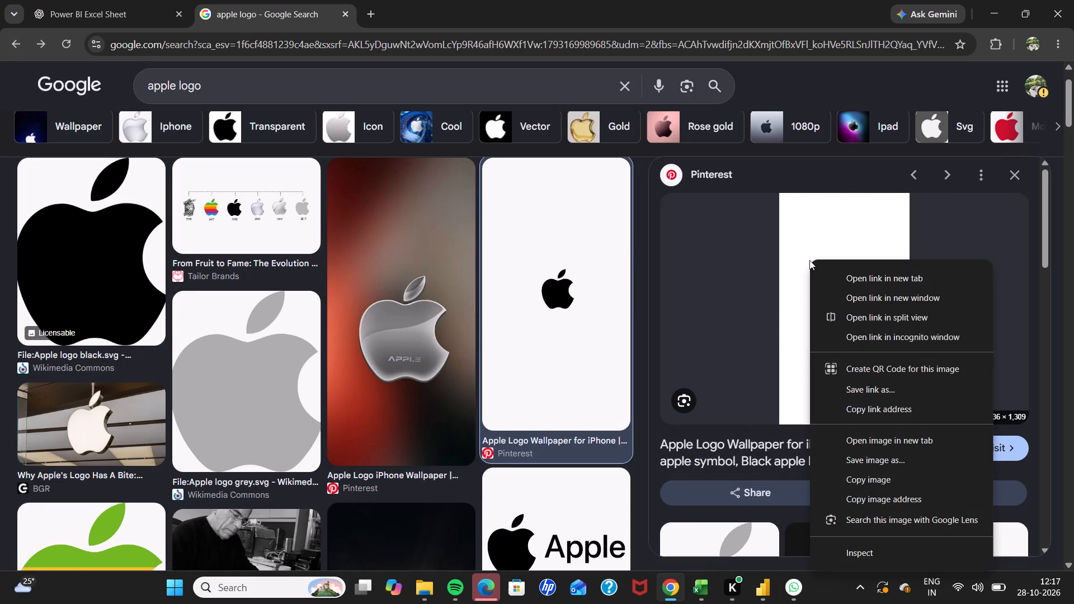
left_click(891, 488)
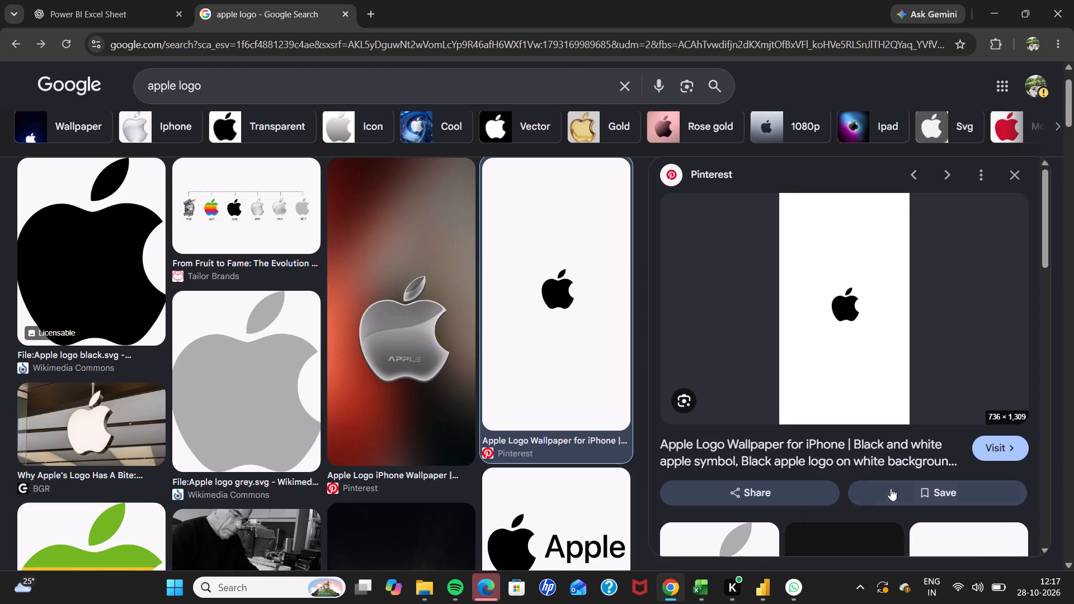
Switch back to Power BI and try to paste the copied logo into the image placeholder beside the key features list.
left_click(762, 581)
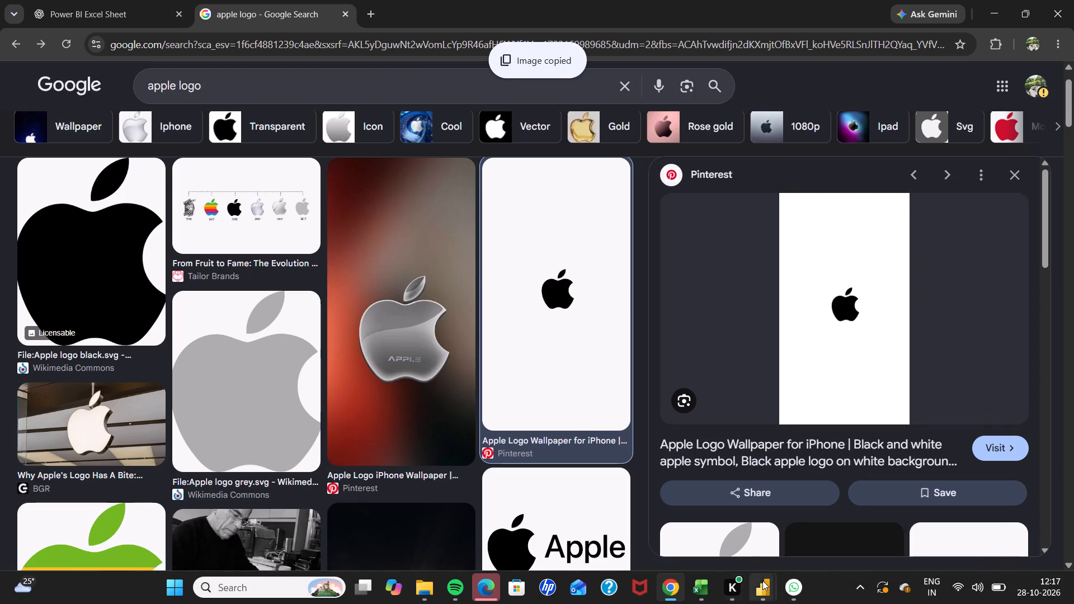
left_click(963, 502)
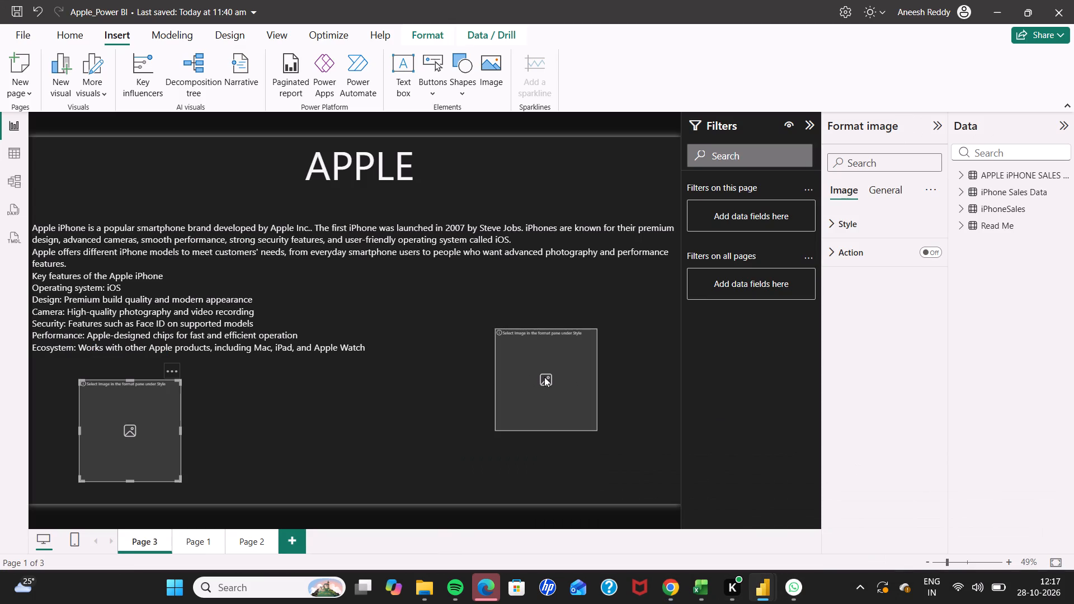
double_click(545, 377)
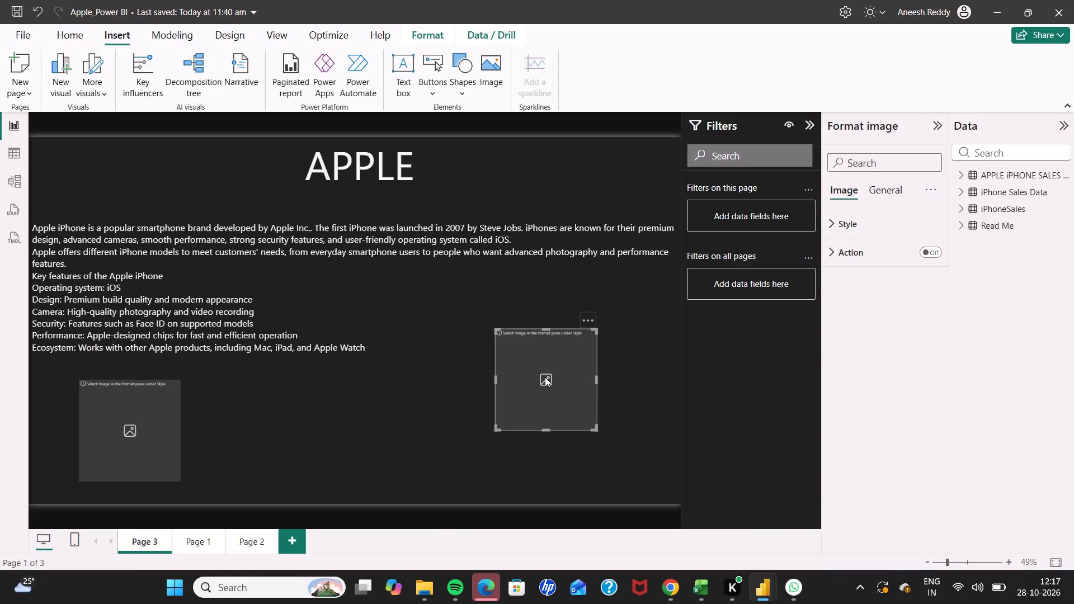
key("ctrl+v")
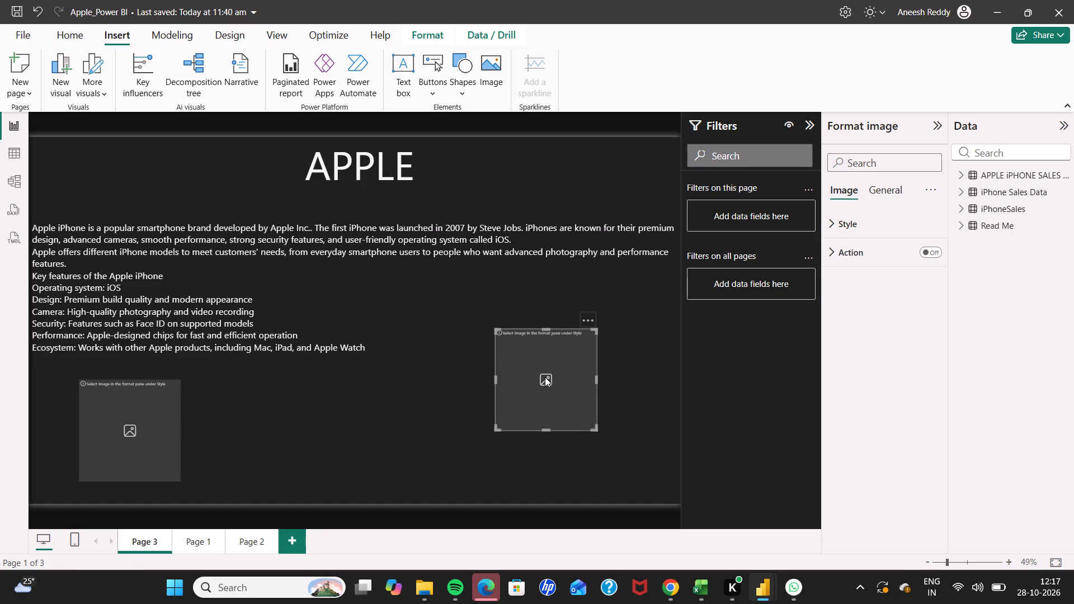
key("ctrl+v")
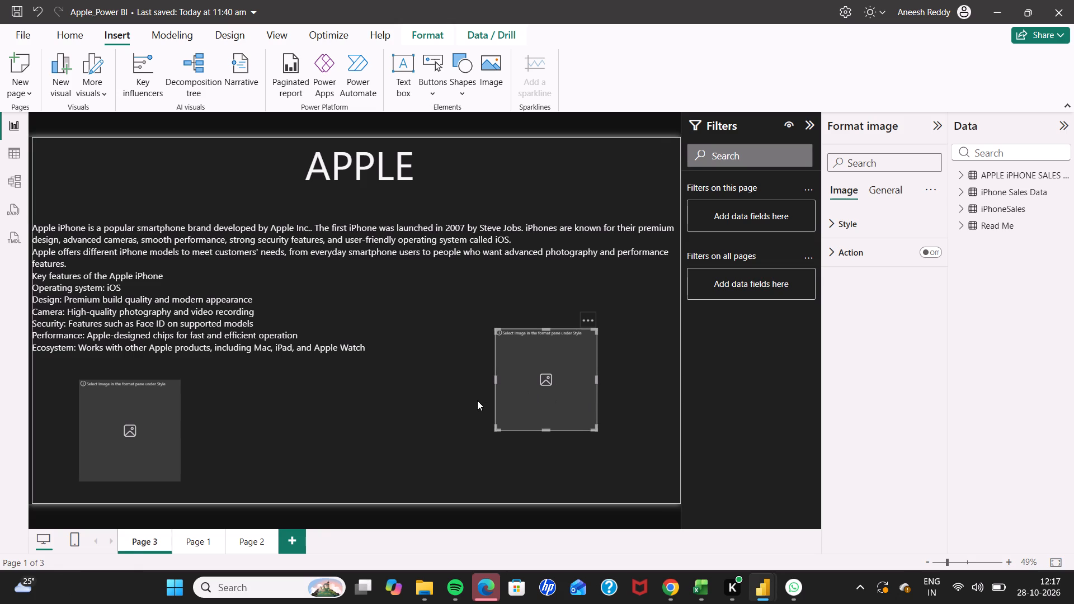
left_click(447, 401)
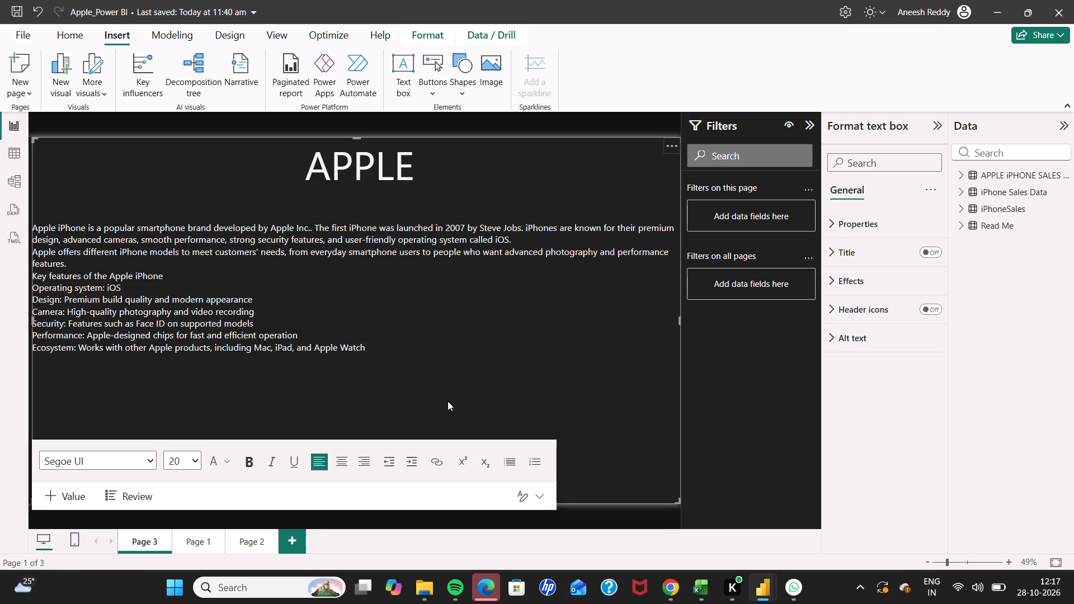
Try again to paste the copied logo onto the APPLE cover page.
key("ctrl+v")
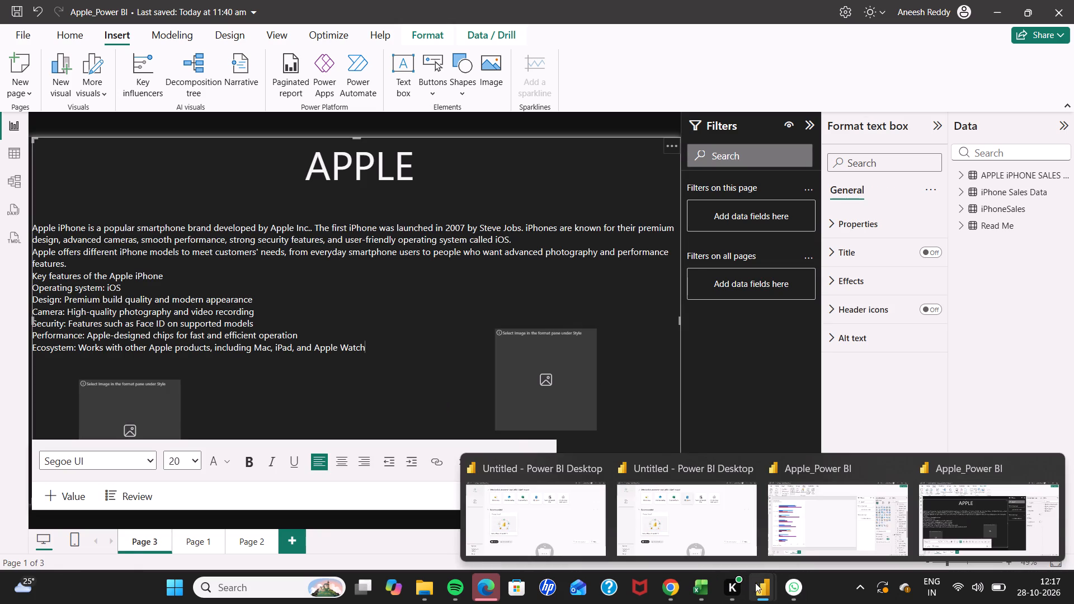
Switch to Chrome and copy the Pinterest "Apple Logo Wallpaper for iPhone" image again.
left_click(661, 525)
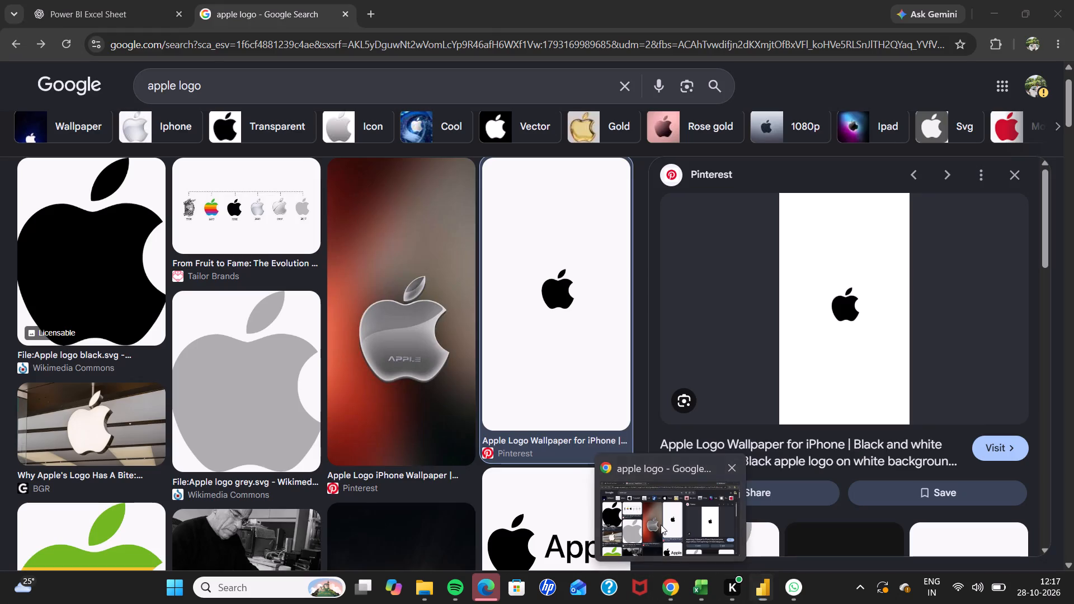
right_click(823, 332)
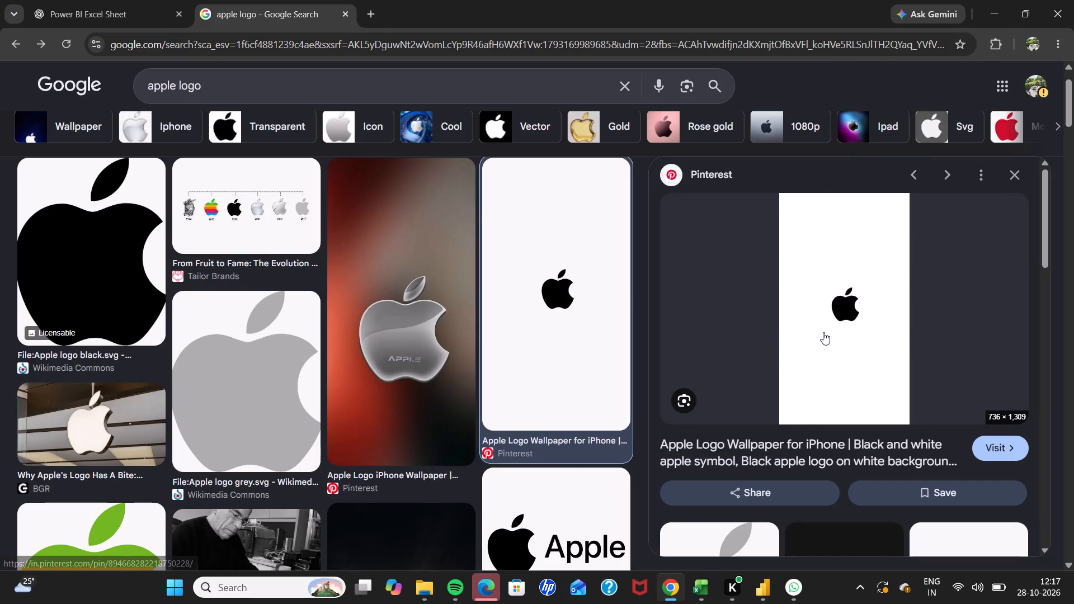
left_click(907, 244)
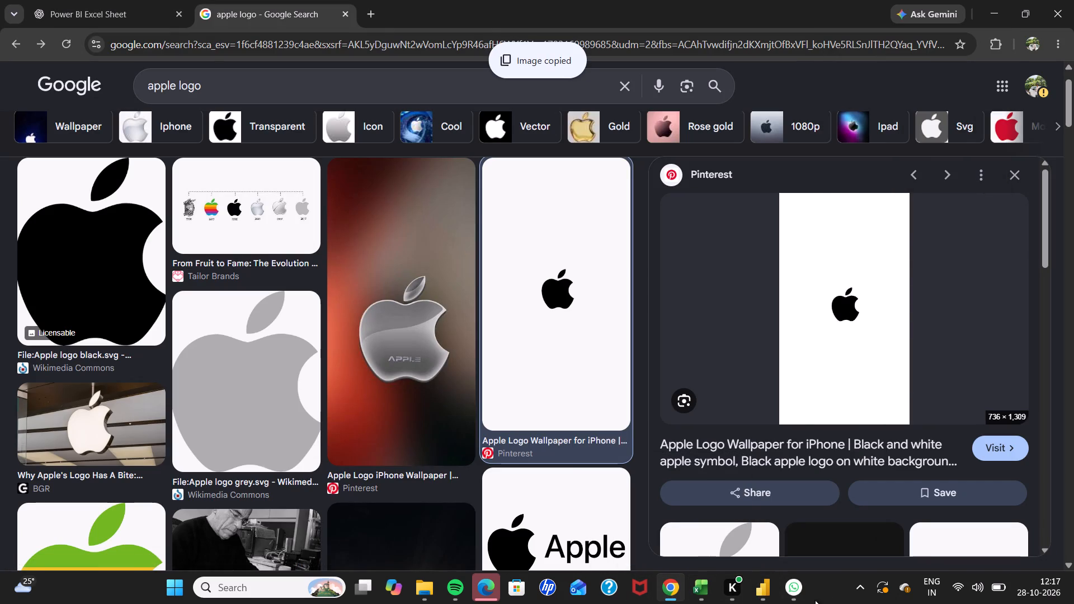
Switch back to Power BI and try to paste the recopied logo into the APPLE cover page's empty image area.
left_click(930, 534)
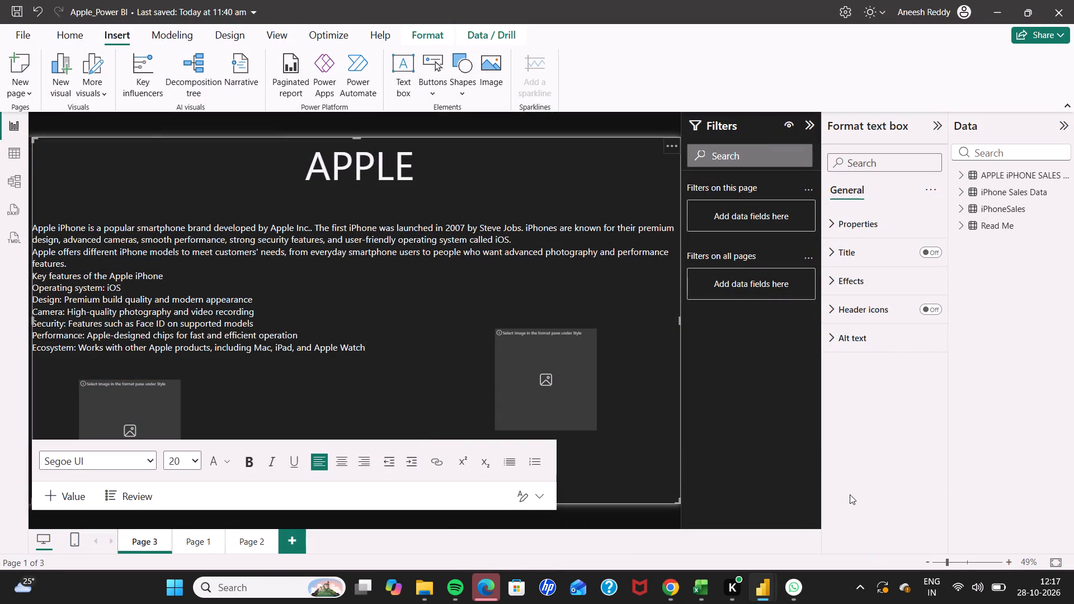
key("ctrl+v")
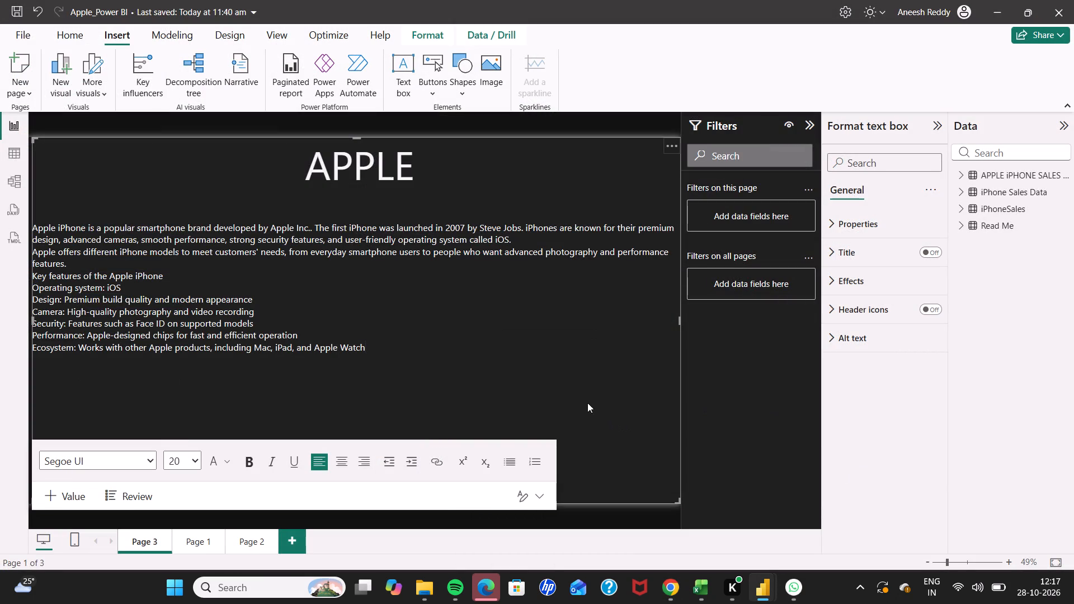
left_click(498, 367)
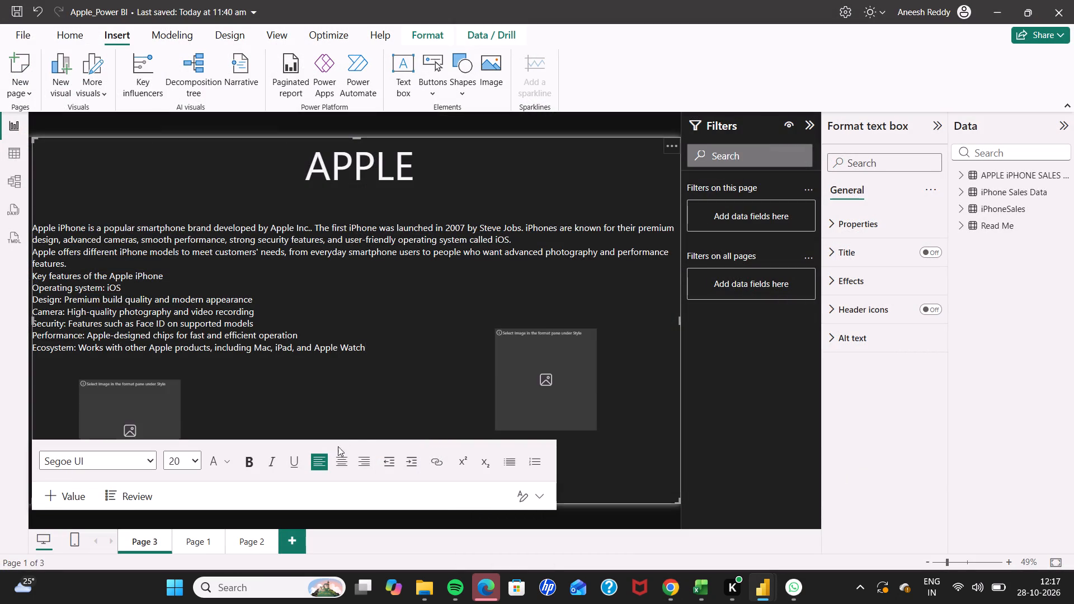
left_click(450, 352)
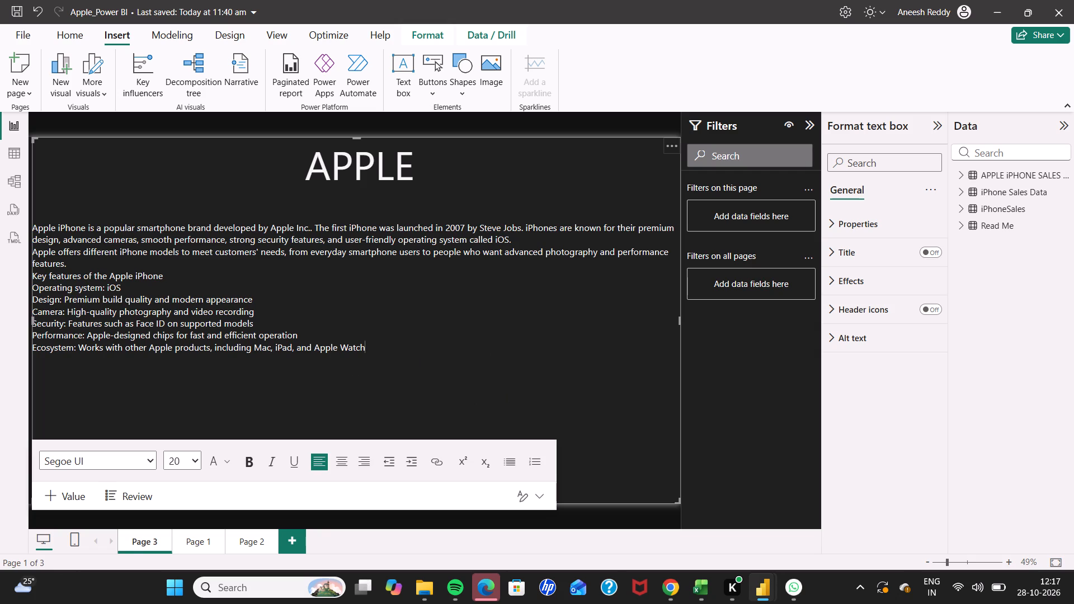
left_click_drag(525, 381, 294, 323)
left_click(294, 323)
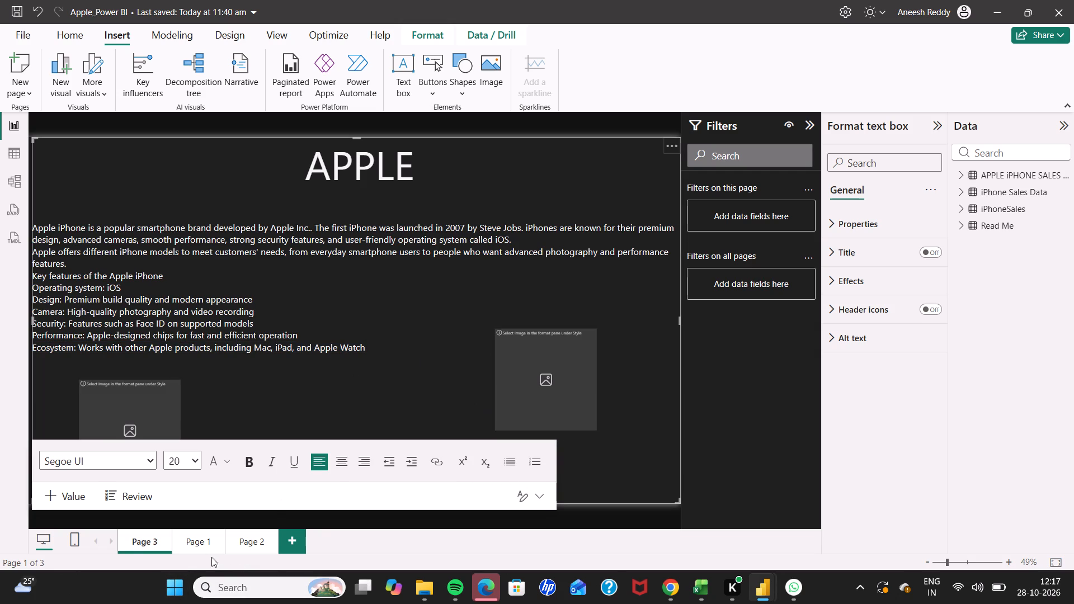
Select the image placeholder below the key features list and search its formatting options for "apple logo".
left_click(187, 537)
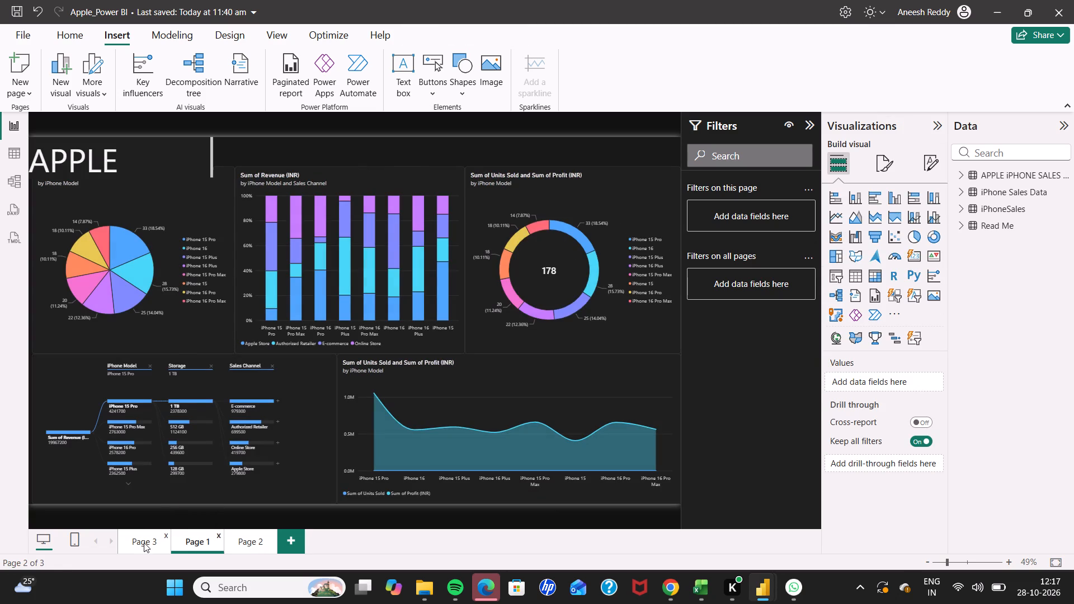
left_click(144, 542)
left_click(135, 459)
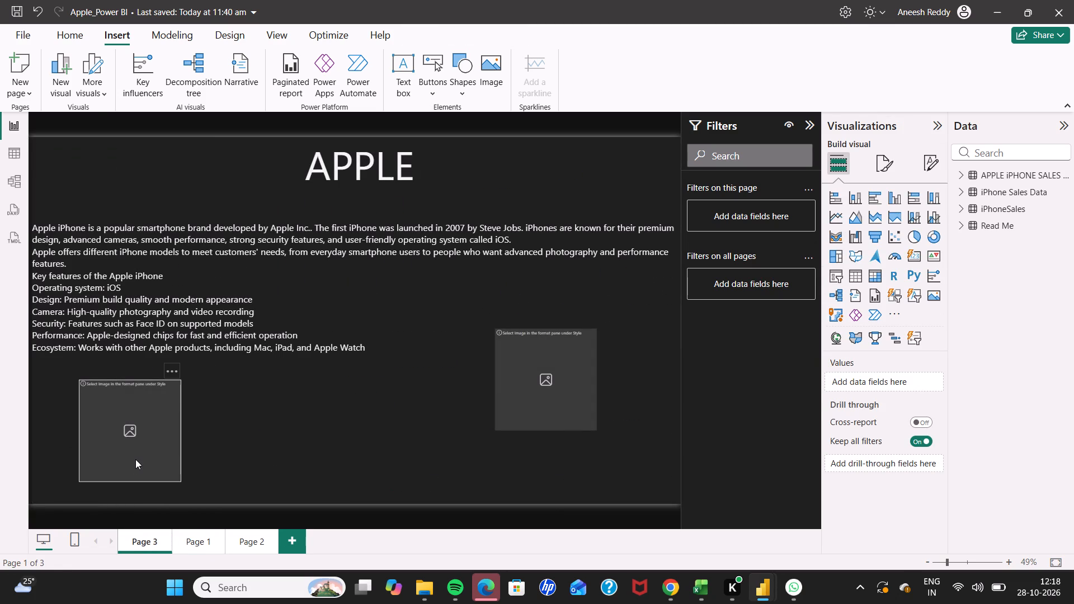
left_click(135, 459)
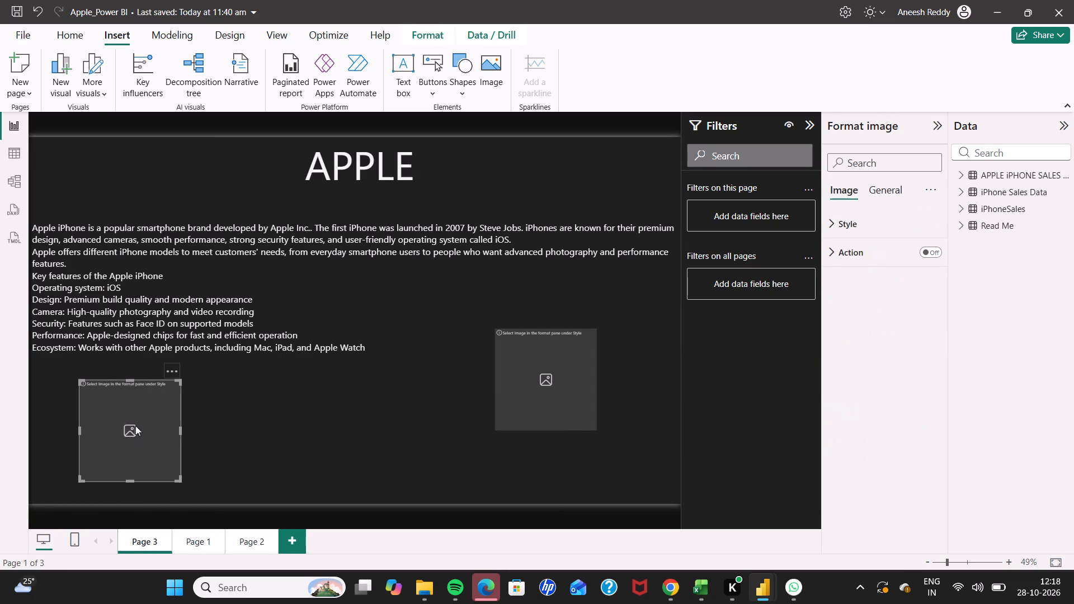
left_click(900, 161)
type("app")
type("le lo")
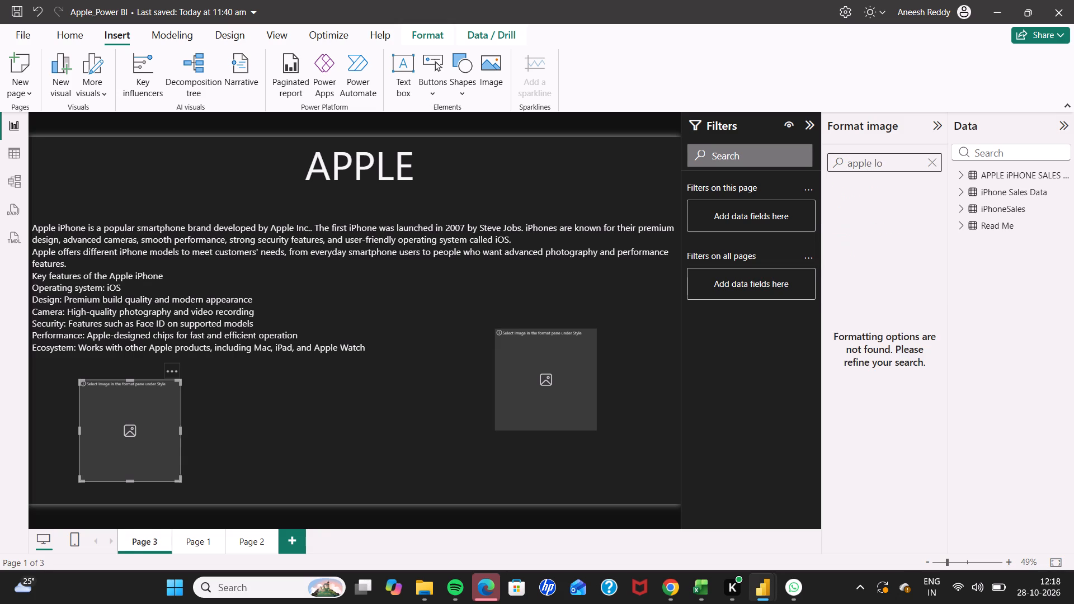
type("go")
Search the report's data fields for "apple logo".
left_click(1010, 150)
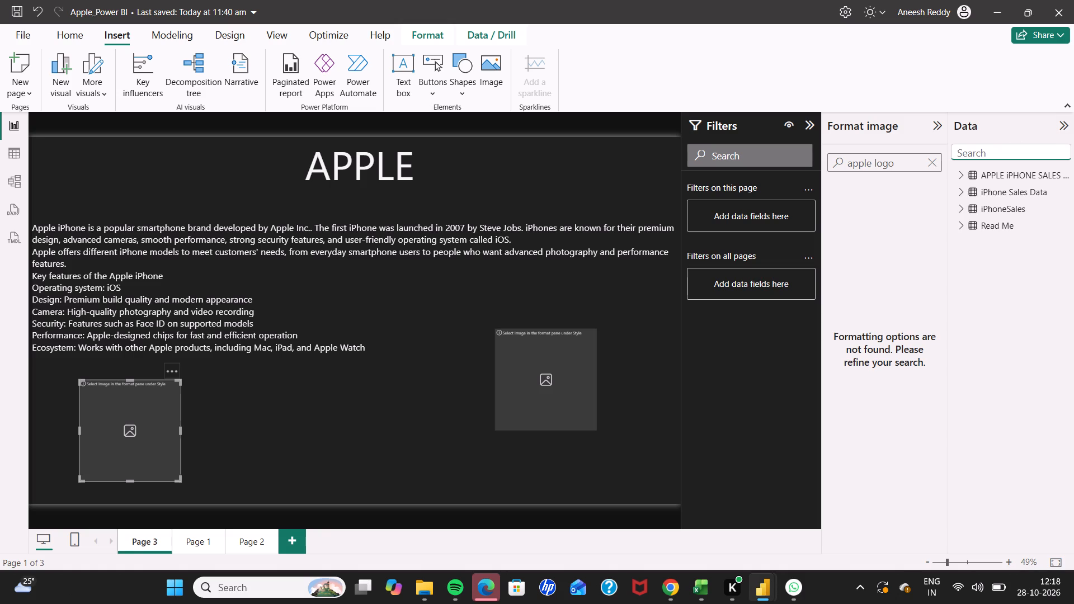
type("app")
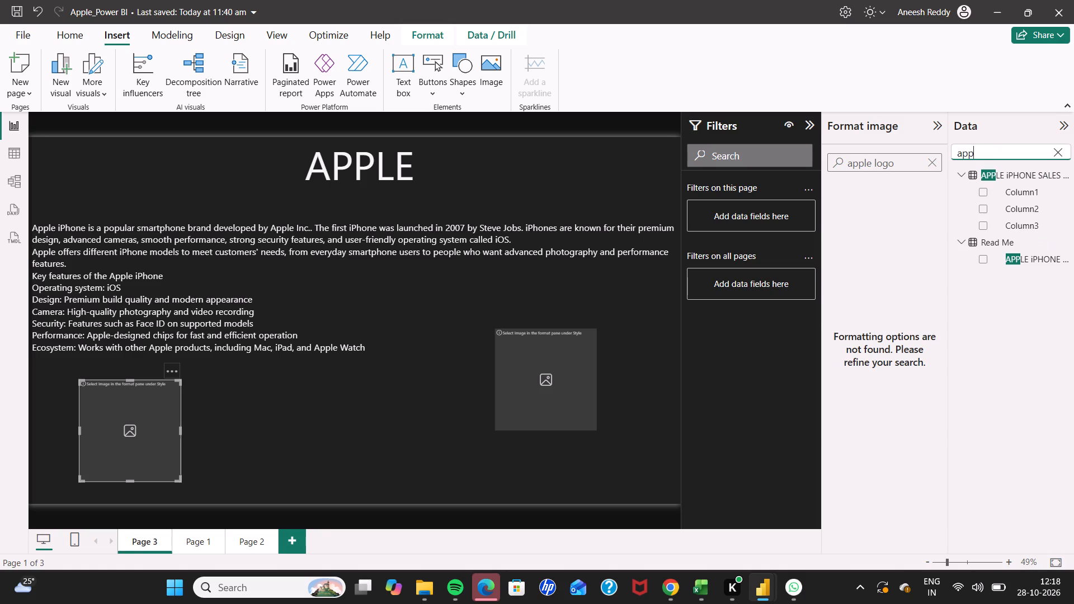
type(";le")
key("space")
key("BackSpace")
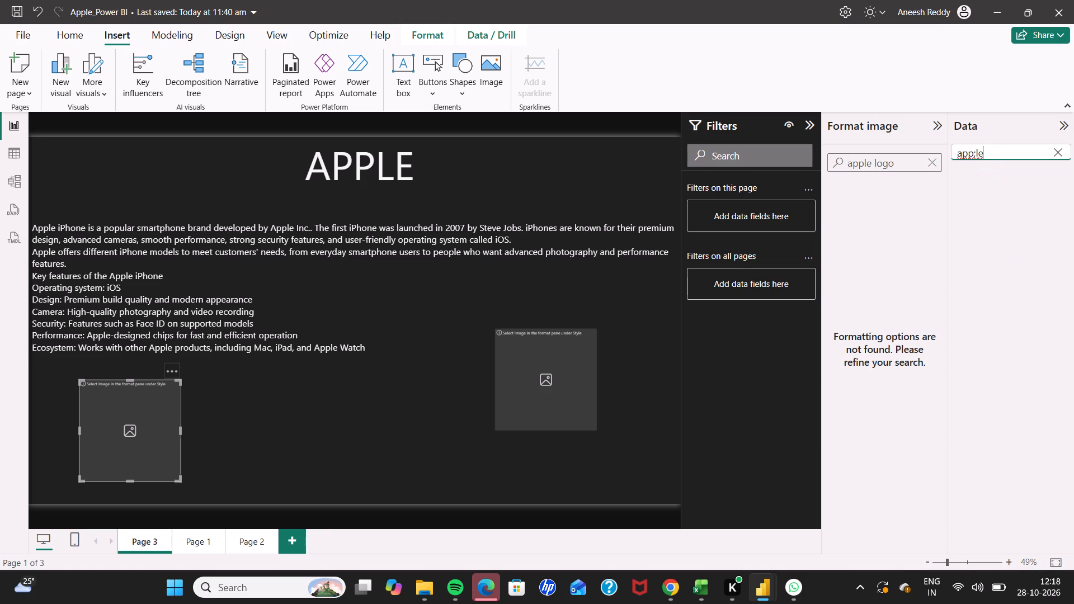
key("BackSpace")
key("BackSpace")
key("BackSpace")
type("le")
key("space")
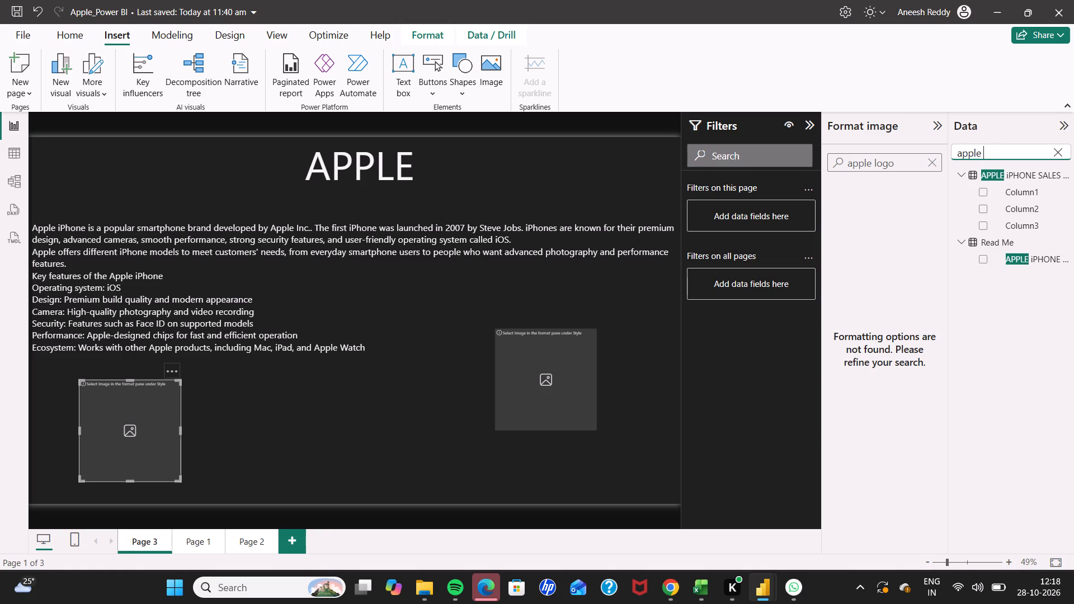
type("lo")
type("go")
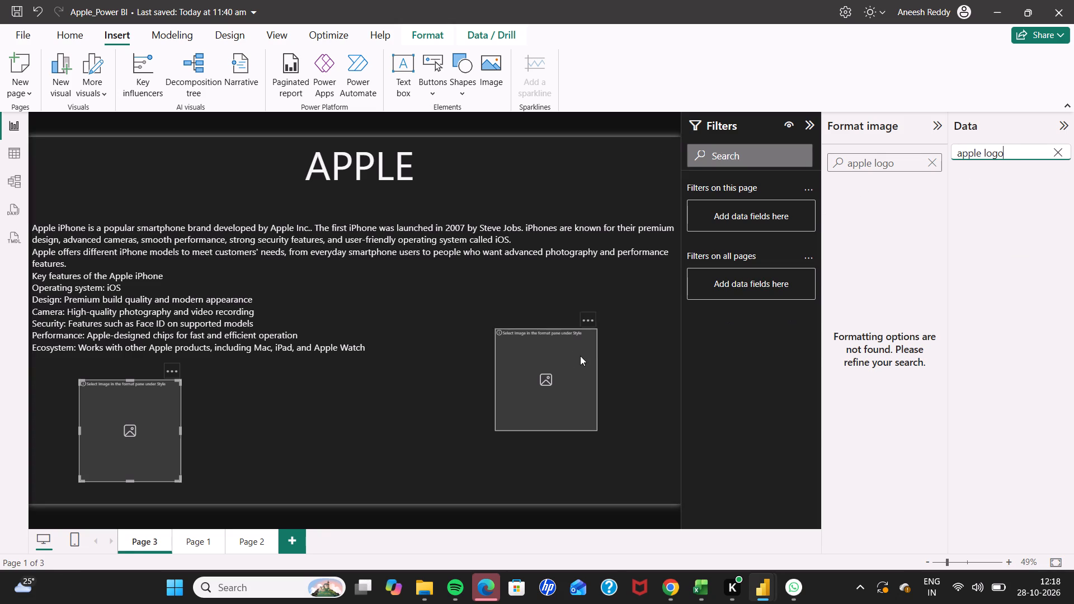
Delete both empty image placeholders from the APPLE cover page.
left_click(590, 319)
left_click(608, 337)
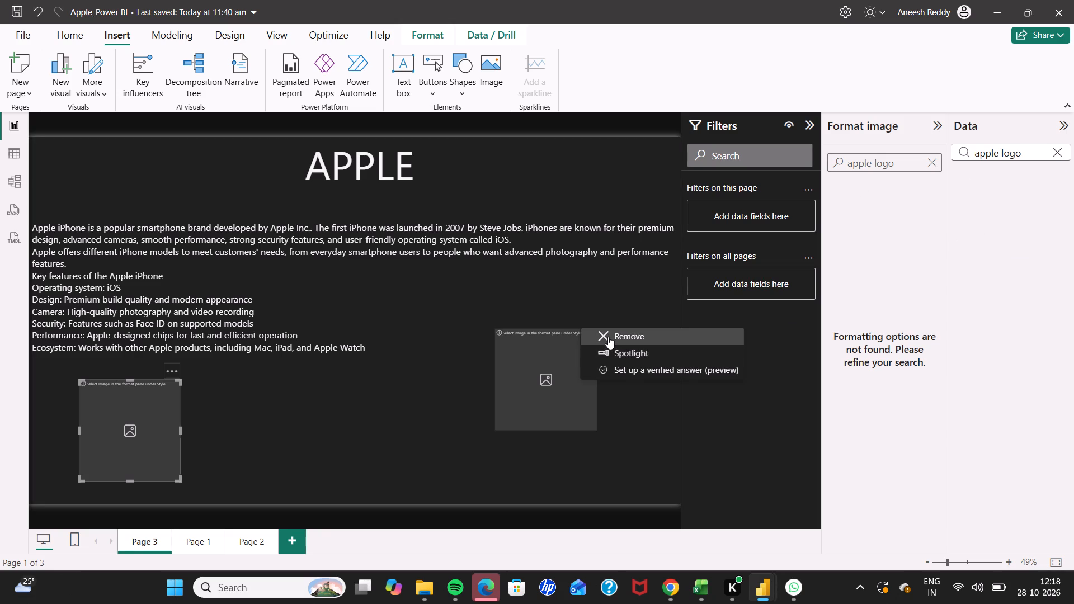
left_click(171, 376)
left_click(220, 389)
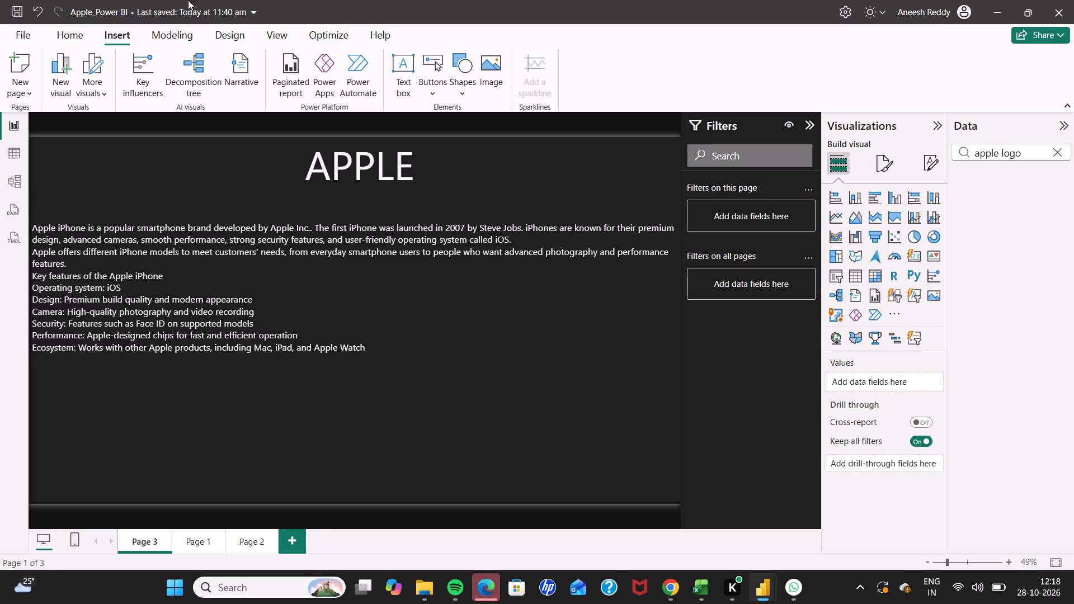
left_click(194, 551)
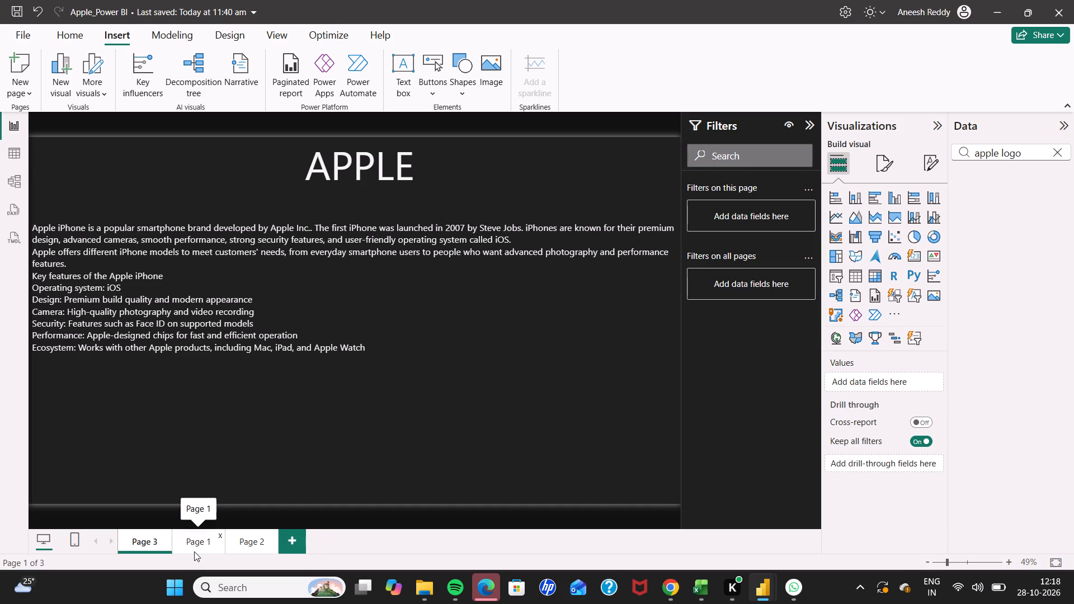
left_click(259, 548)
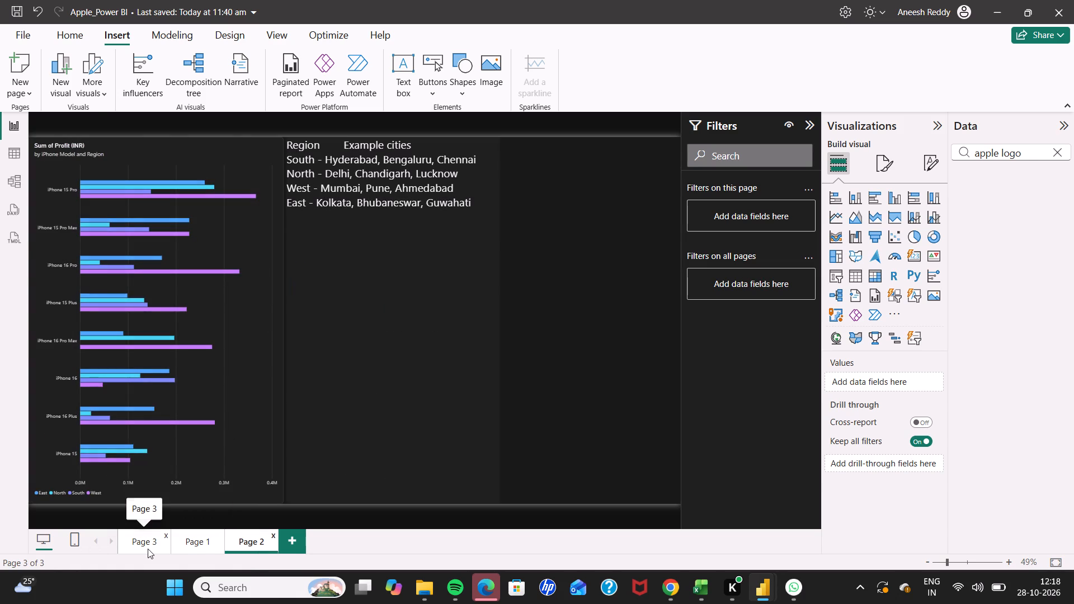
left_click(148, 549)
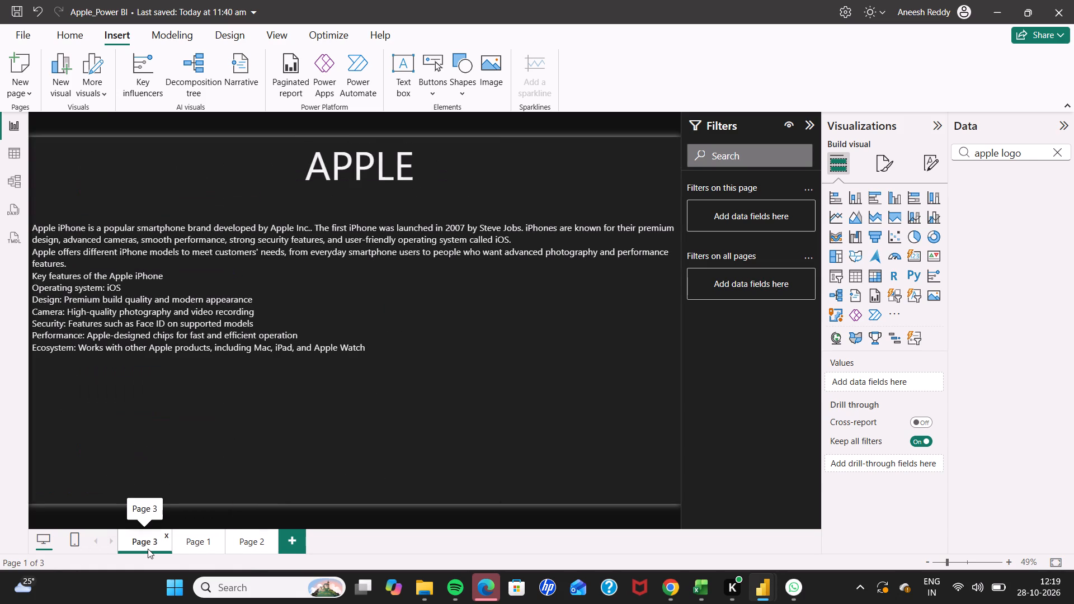
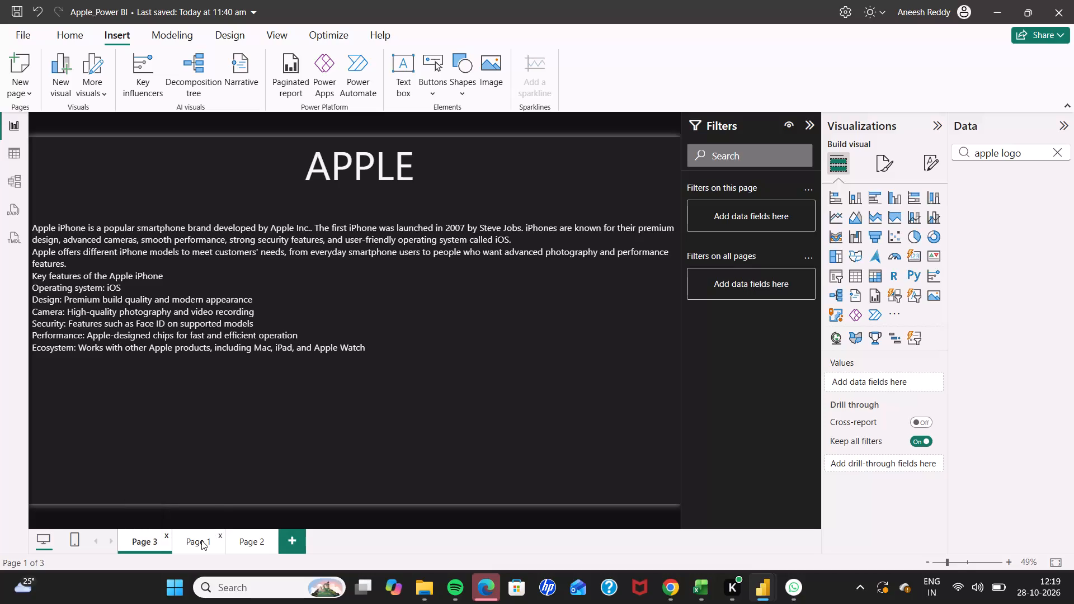
Review the finished report pages, Page 1 and Page 2, and return to the APPLE cover page.
left_click(201, 540)
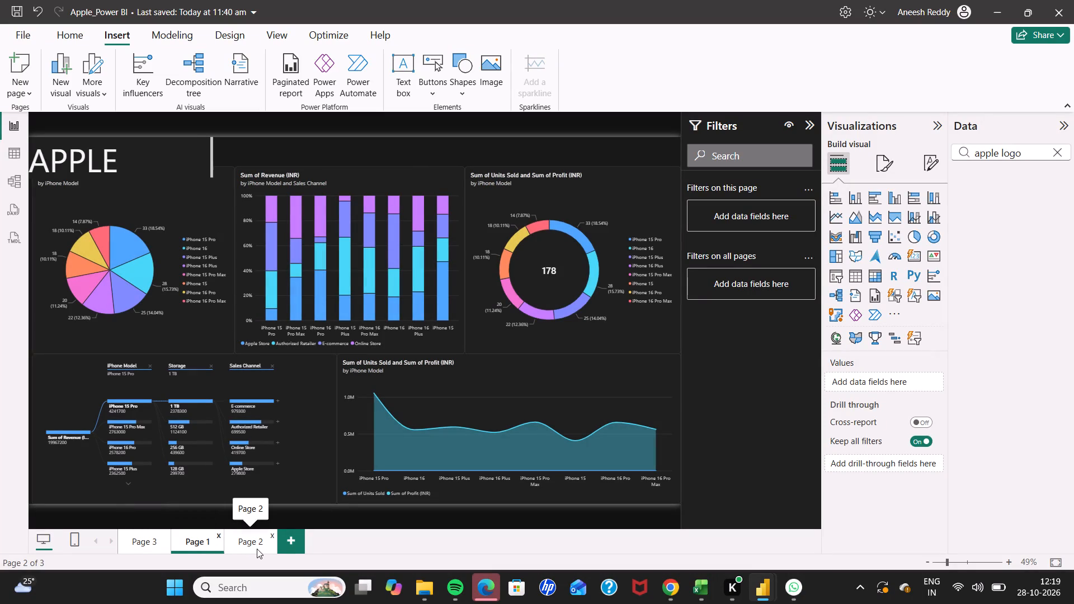
left_click(257, 549)
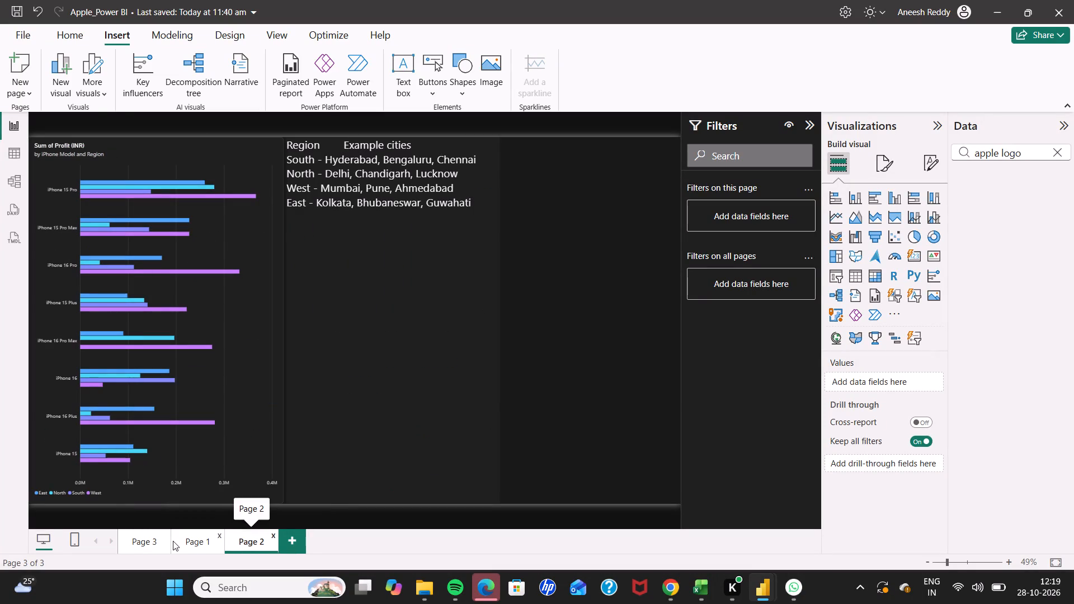
left_click(150, 545)
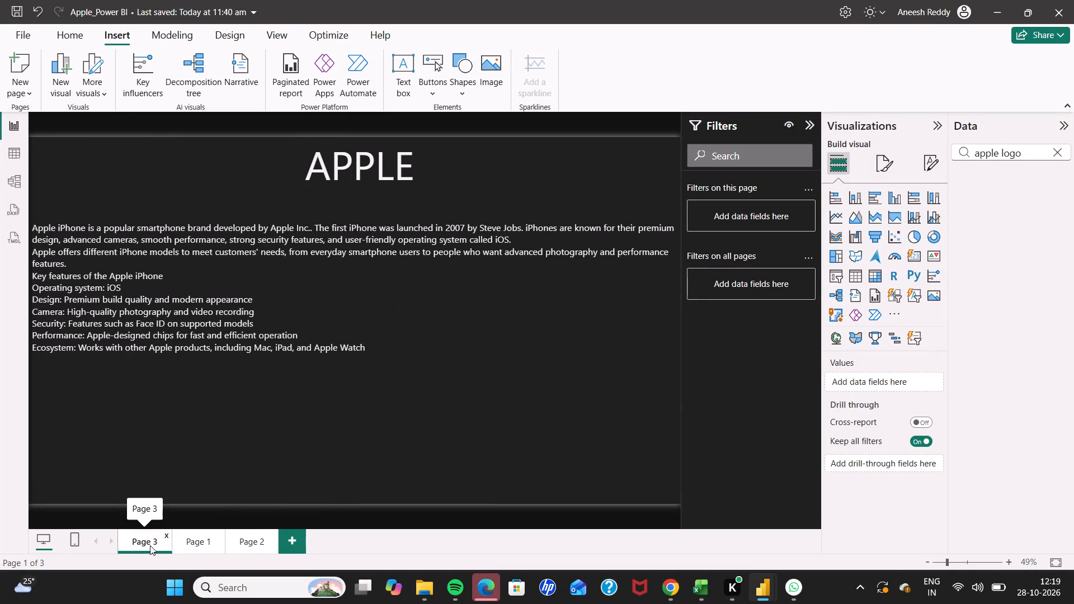
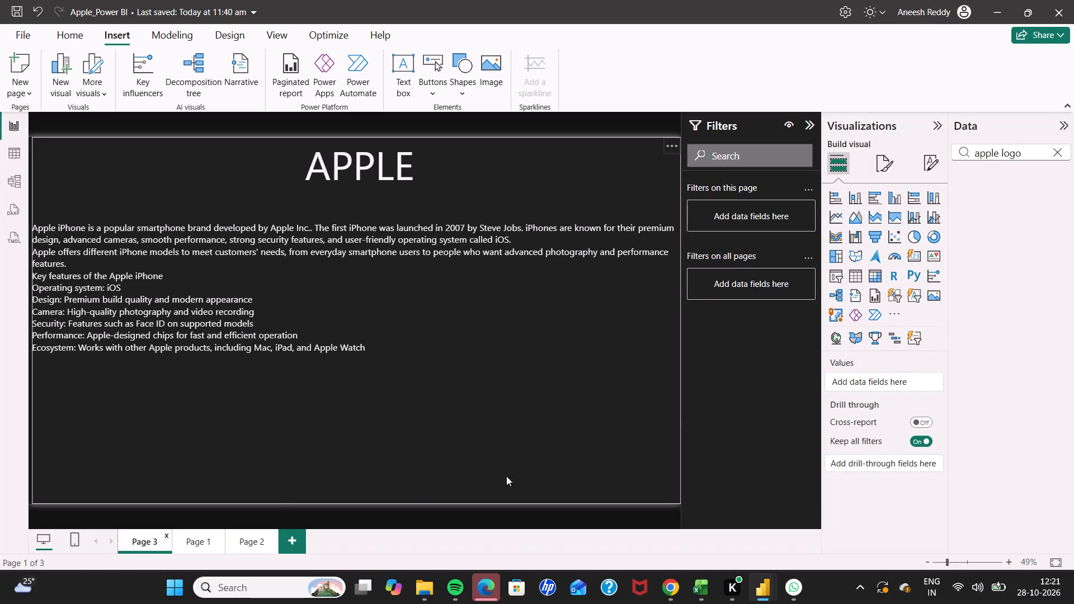
Switch from the APPLE cover page to Page 1 to view its sales charts.
left_click(201, 544)
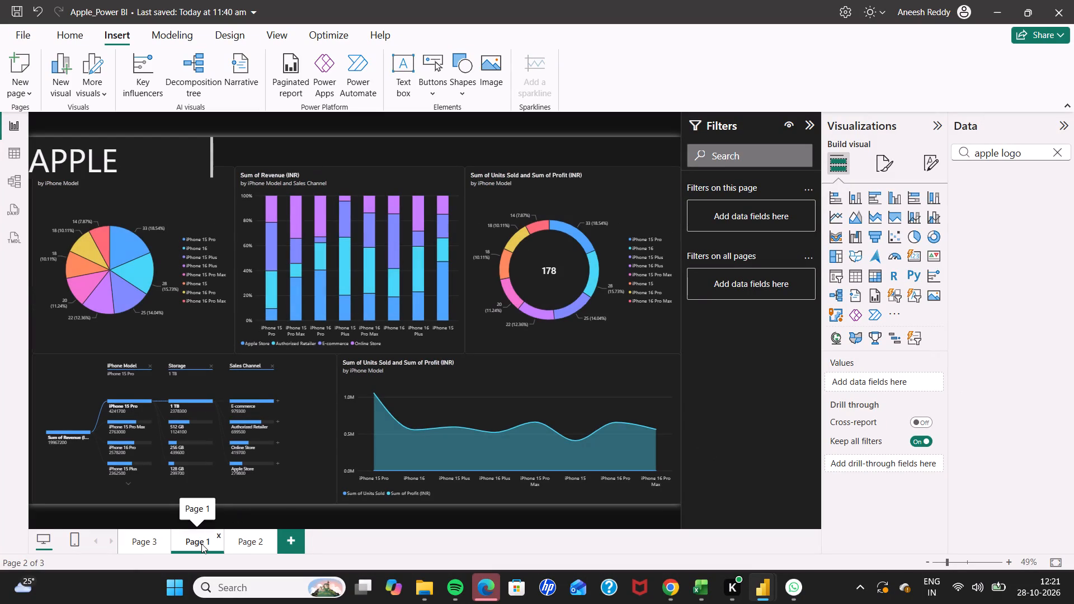
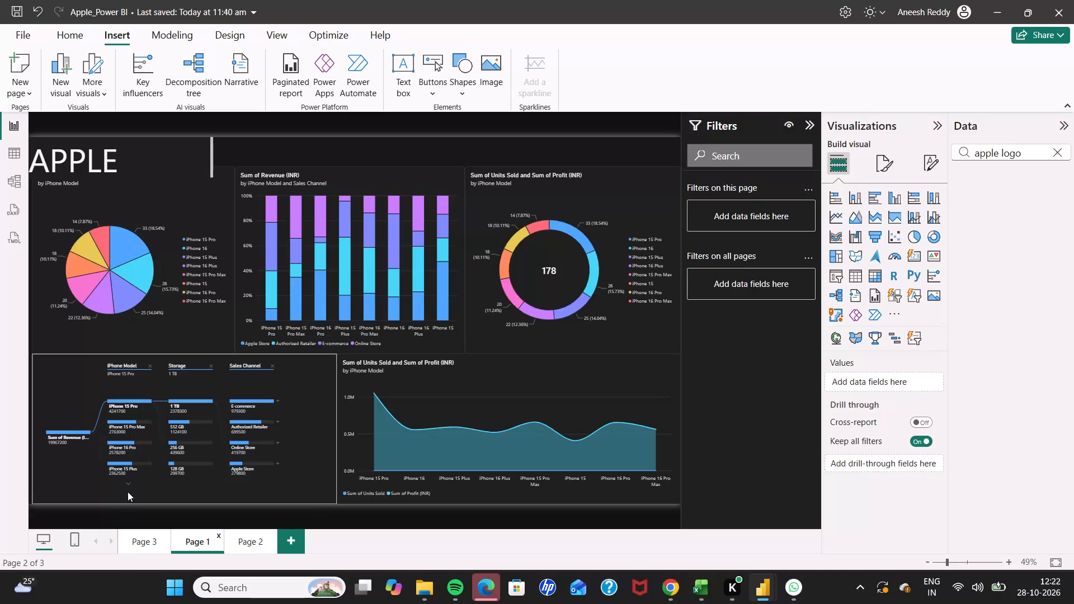
Browse through the iPhone Model branches of the Sum of Revenue (INR) decomposition tree on Page 1.
left_click(132, 481)
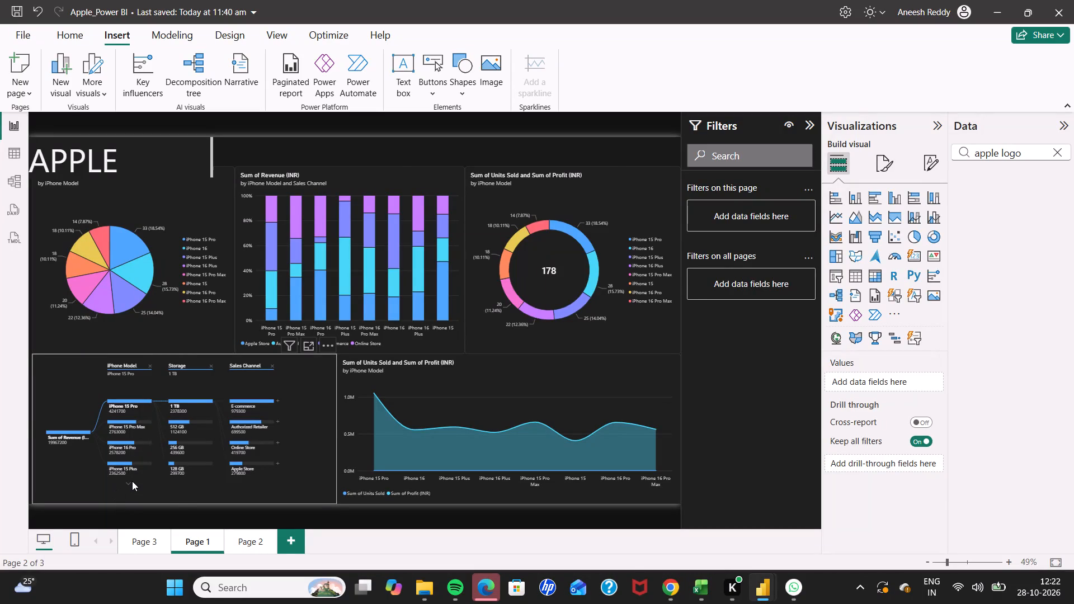
left_click(128, 482)
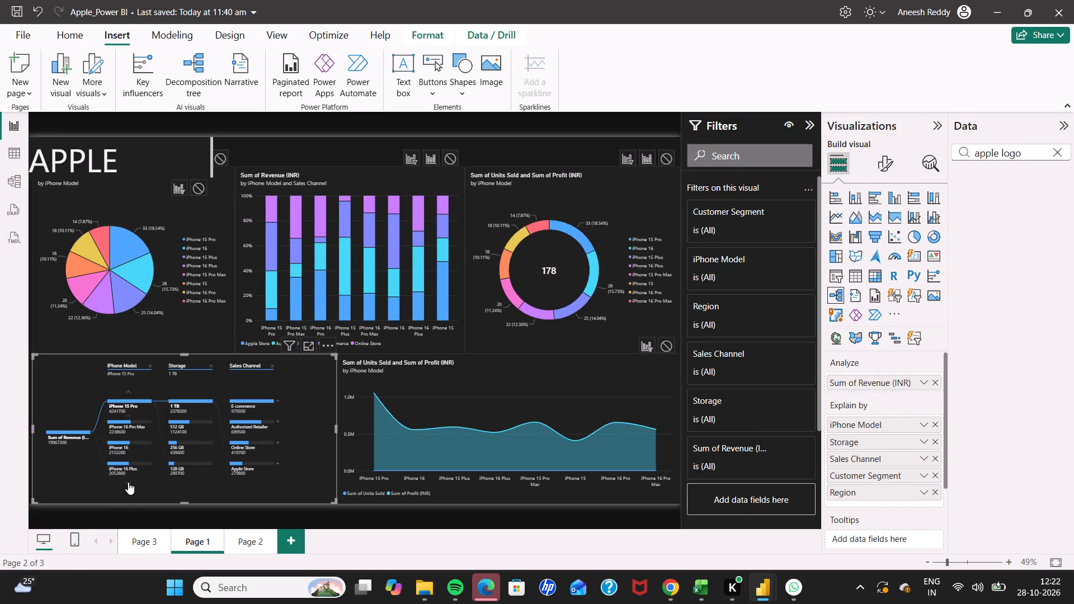
left_click(127, 388)
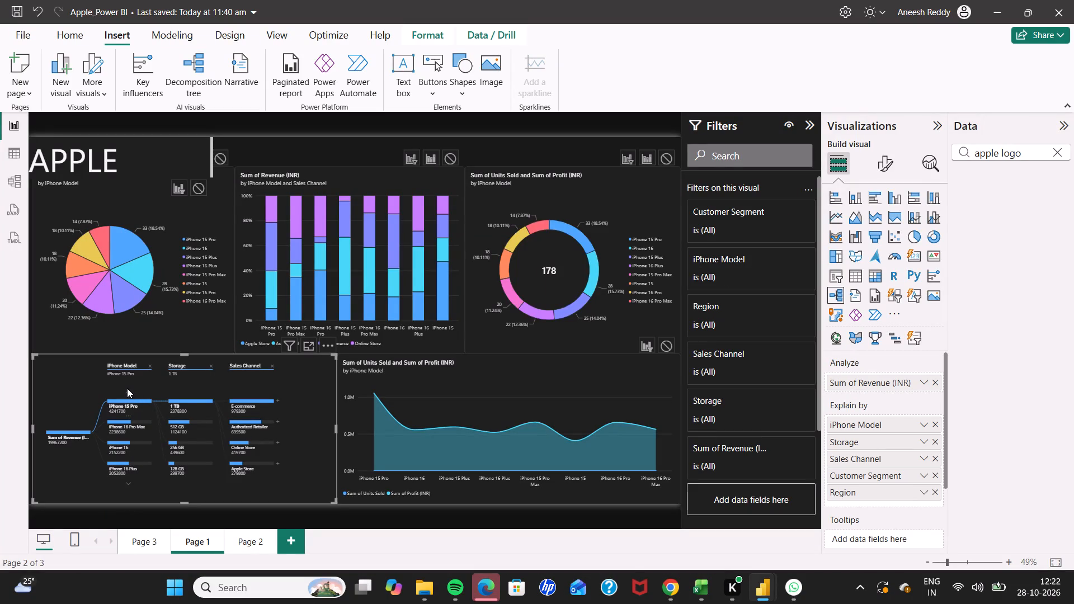
left_click(129, 392)
left_click(126, 482)
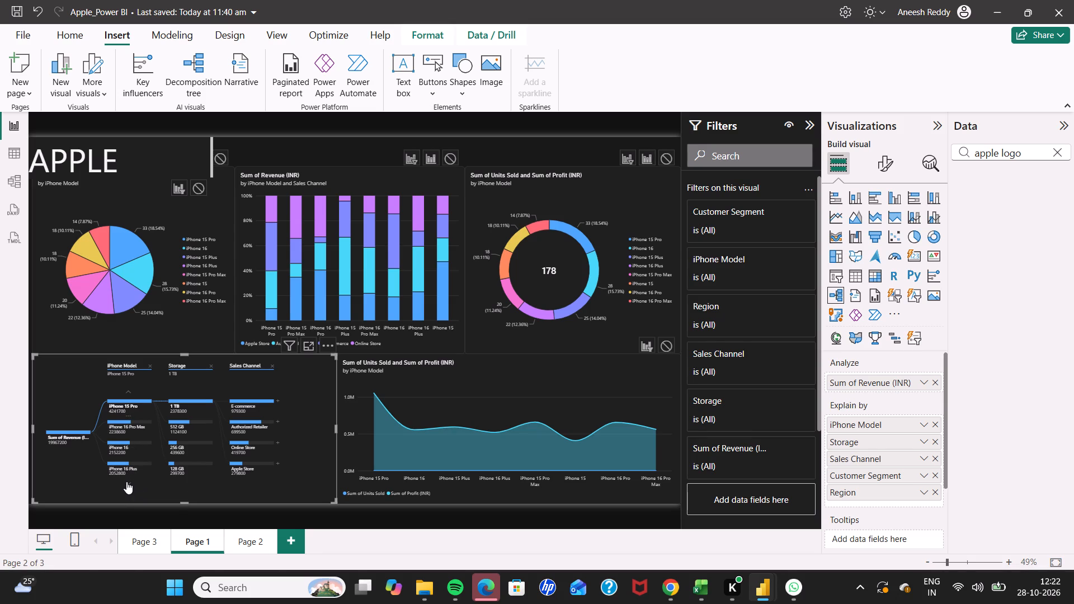
left_click(128, 389)
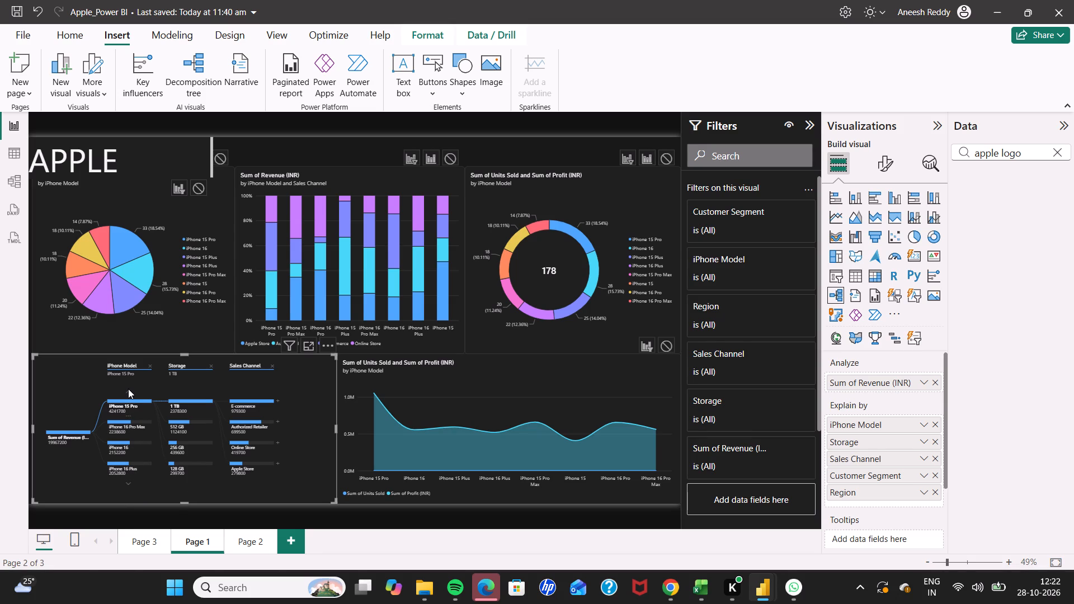
left_click(128, 392)
scroll(134, 456, "down", 1)
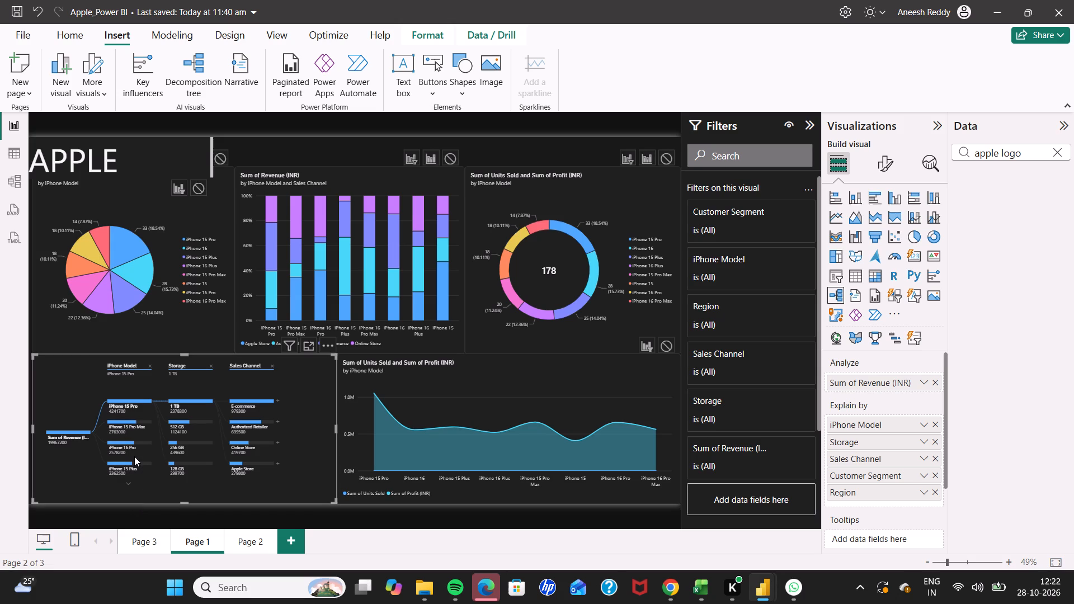
right_click(134, 456)
scroll(134, 456, "down", 1)
left_click(57, 489)
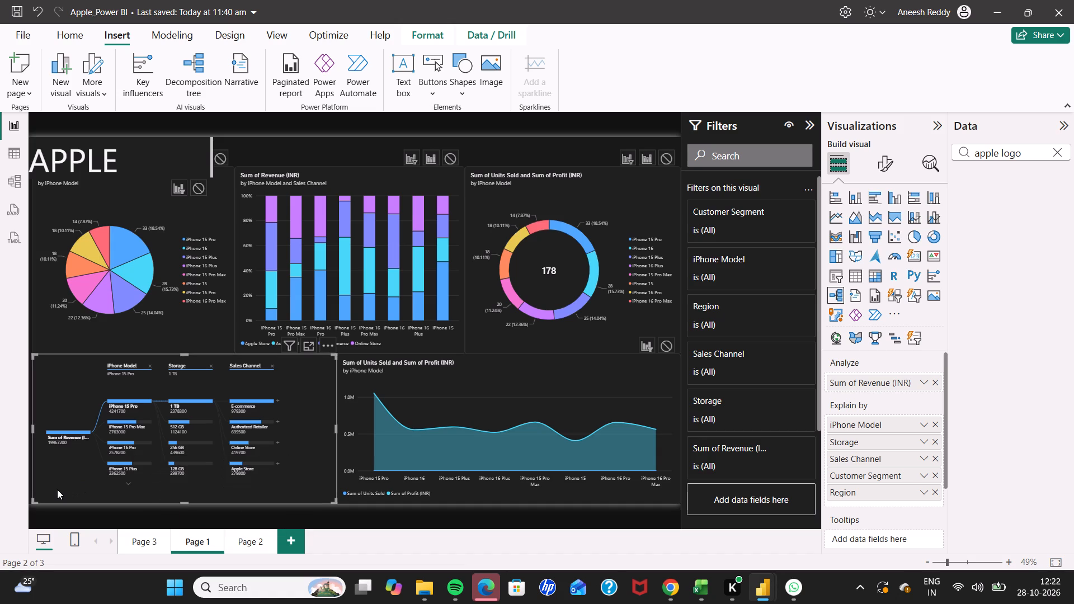
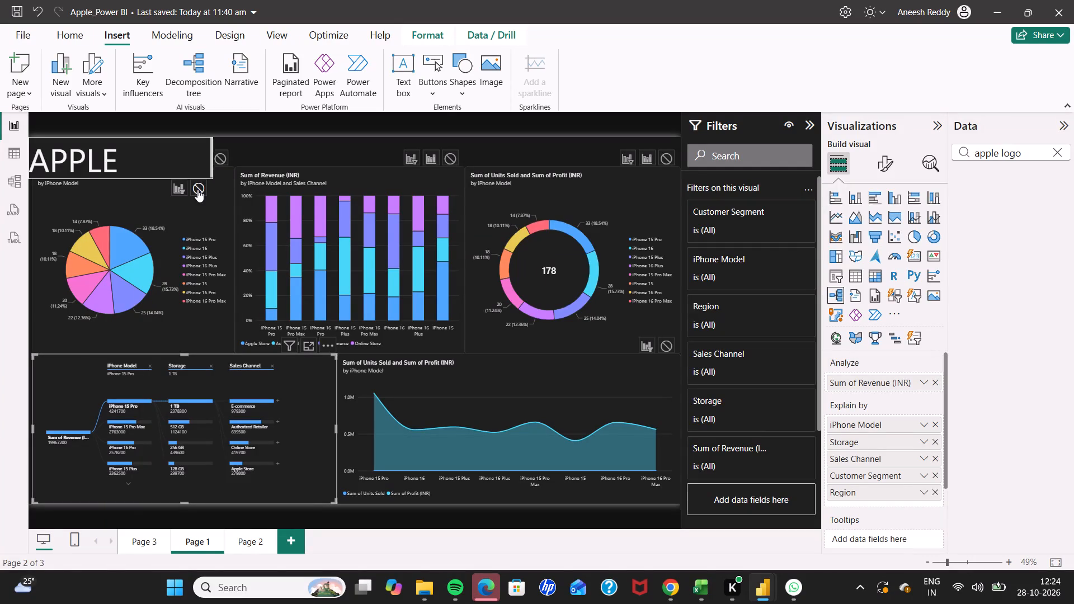
Shift the APPLE text box slightly to the right and reduce its height above the pie chart on Page 1.
left_click_drag(199, 191, 208, 163)
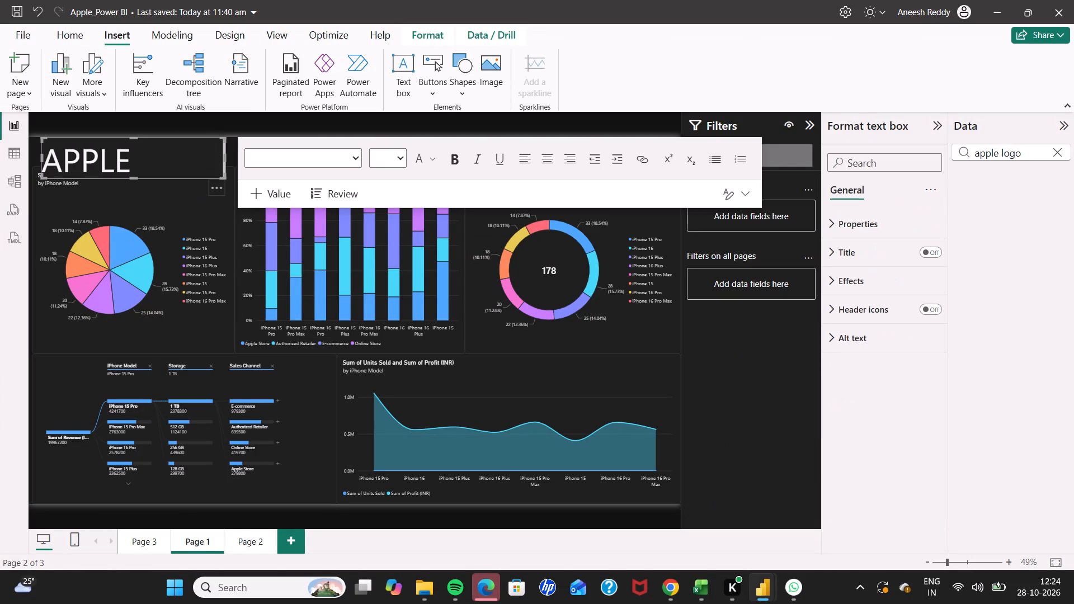
left_click(277, 398)
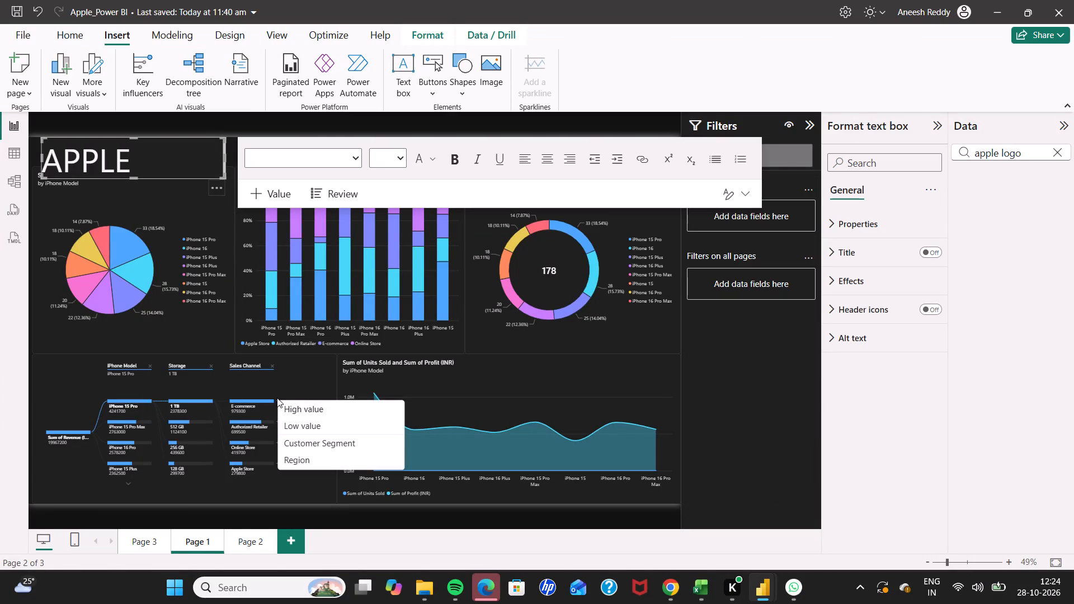
left_click(298, 381)
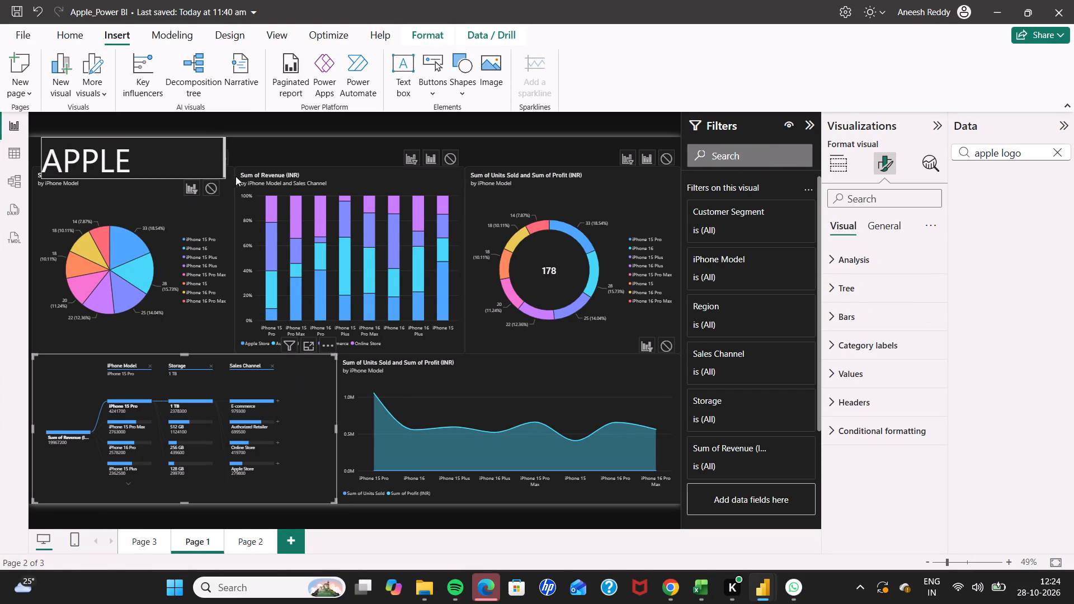
left_click(194, 184)
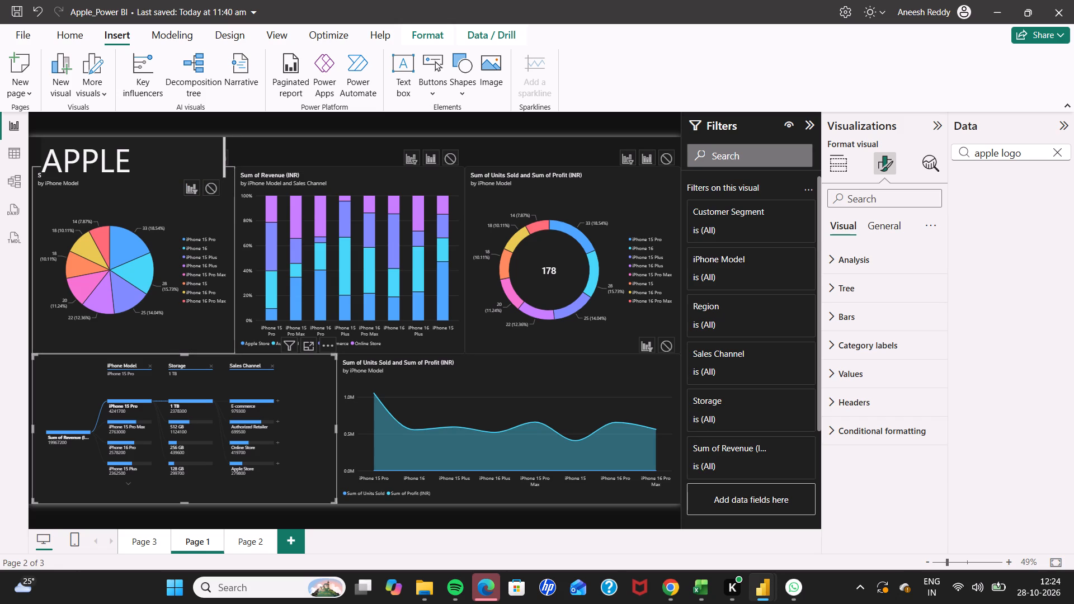
left_click(204, 166)
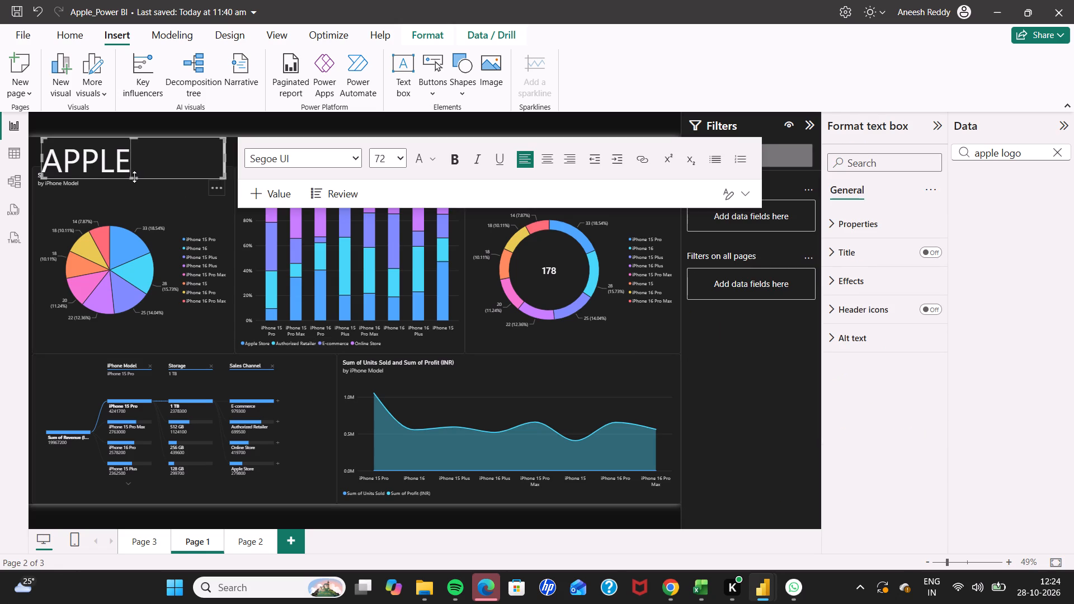
left_click_drag(134, 177, 138, 169)
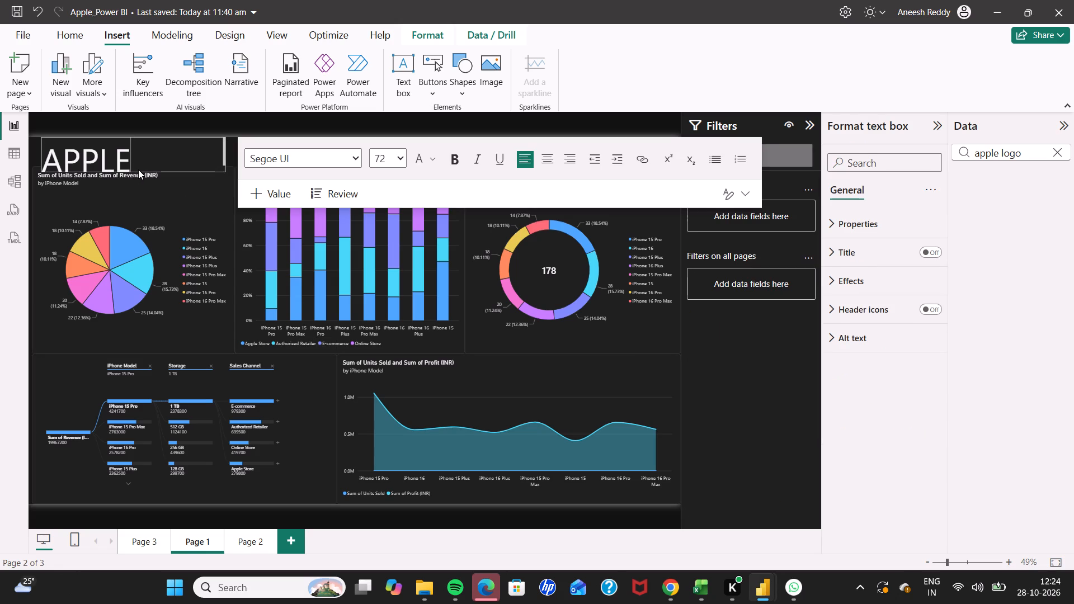
left_click_drag(138, 169, 140, 172)
left_click(164, 197)
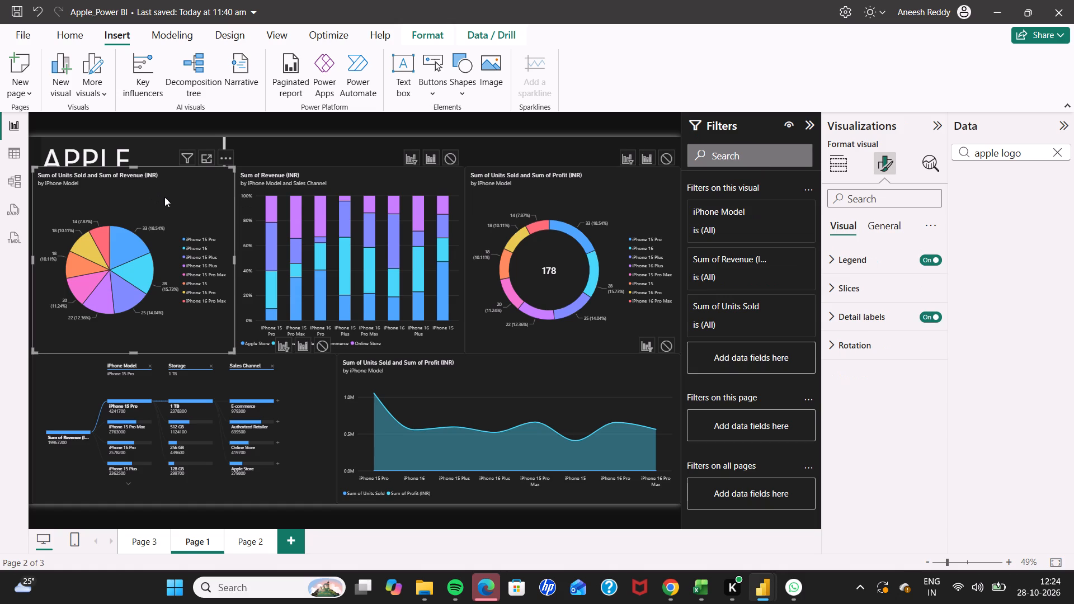
left_click(283, 149)
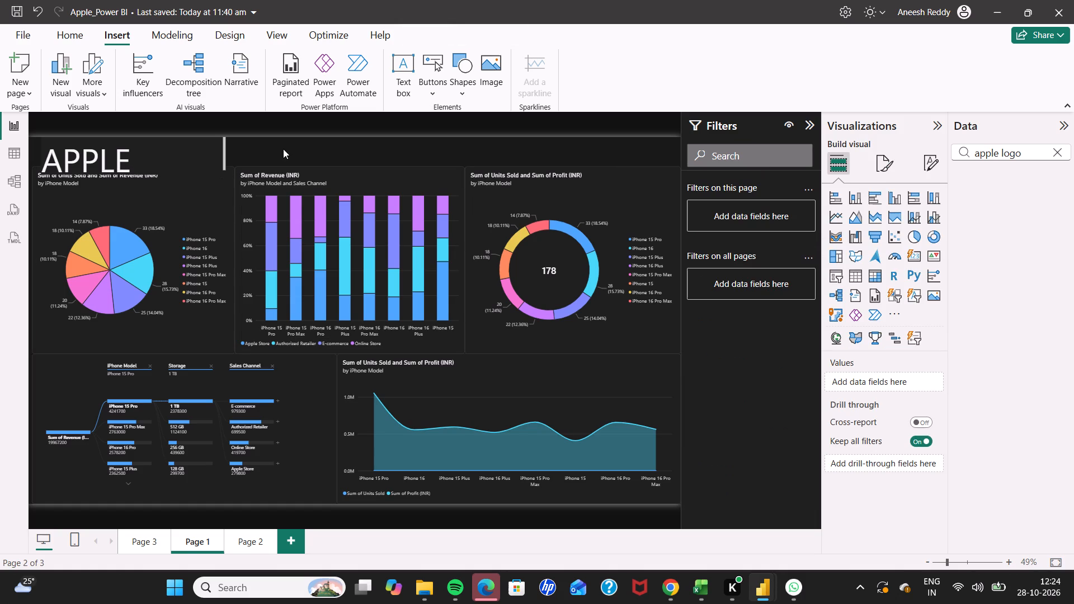
Clear the heading text and re-enter it as APPLE at font size 60.
left_click(146, 144)
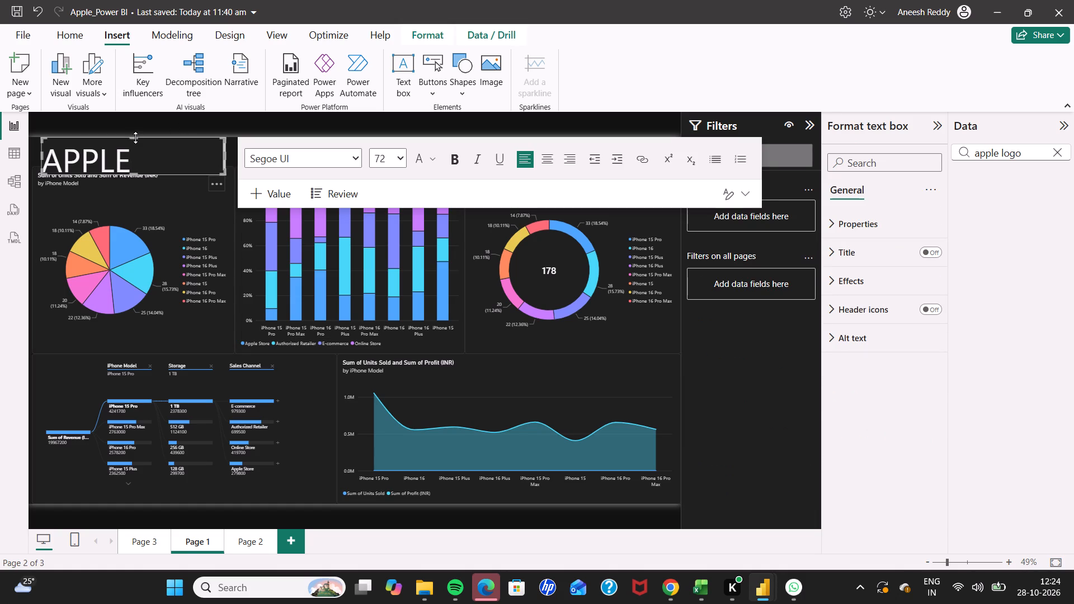
left_click(135, 138)
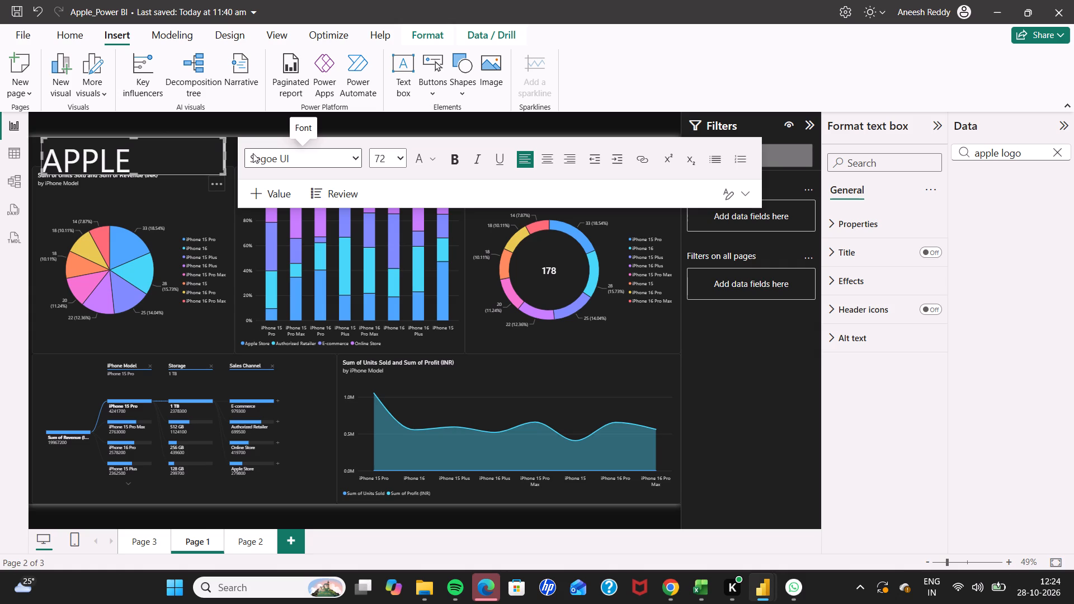
key("BackSpace")
key("BackSpace")
key("BackSpace")
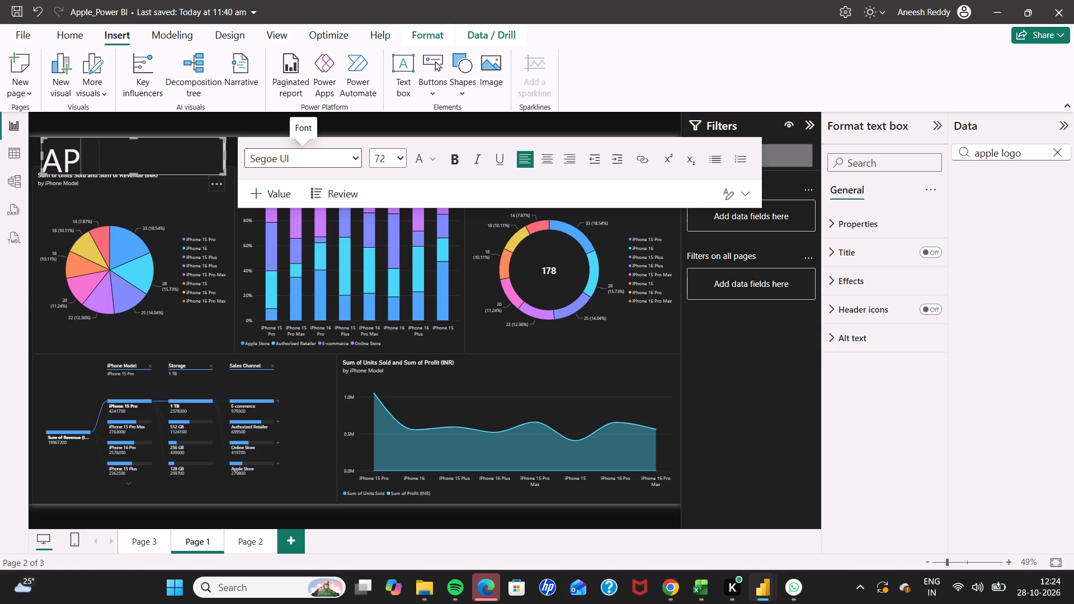
key("BackSpace")
key("BackSpace")
left_click(400, 159)
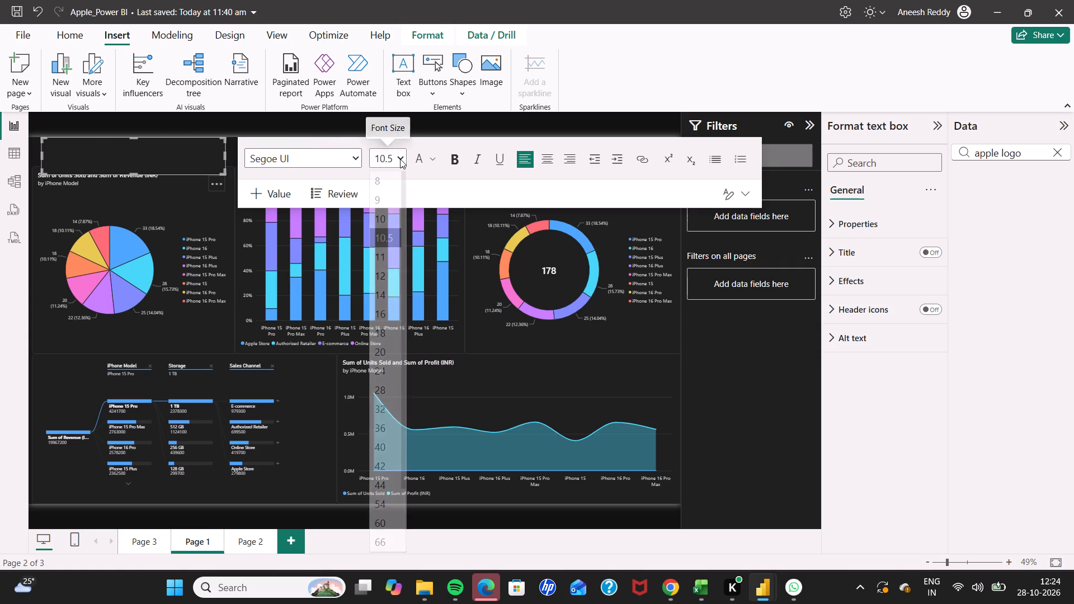
scroll(387, 470, "down", 2)
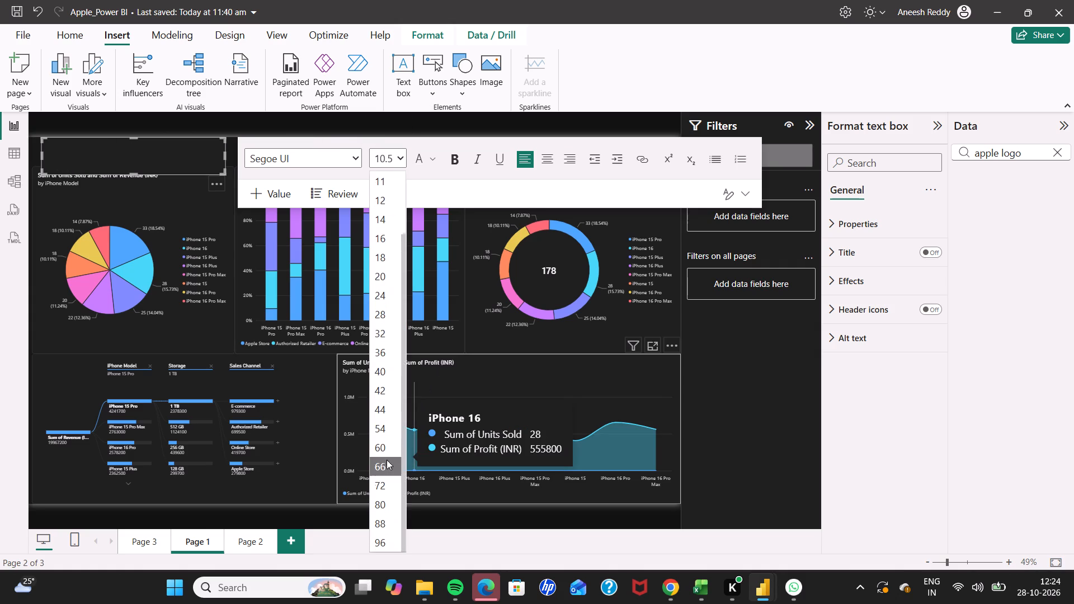
left_click(387, 455)
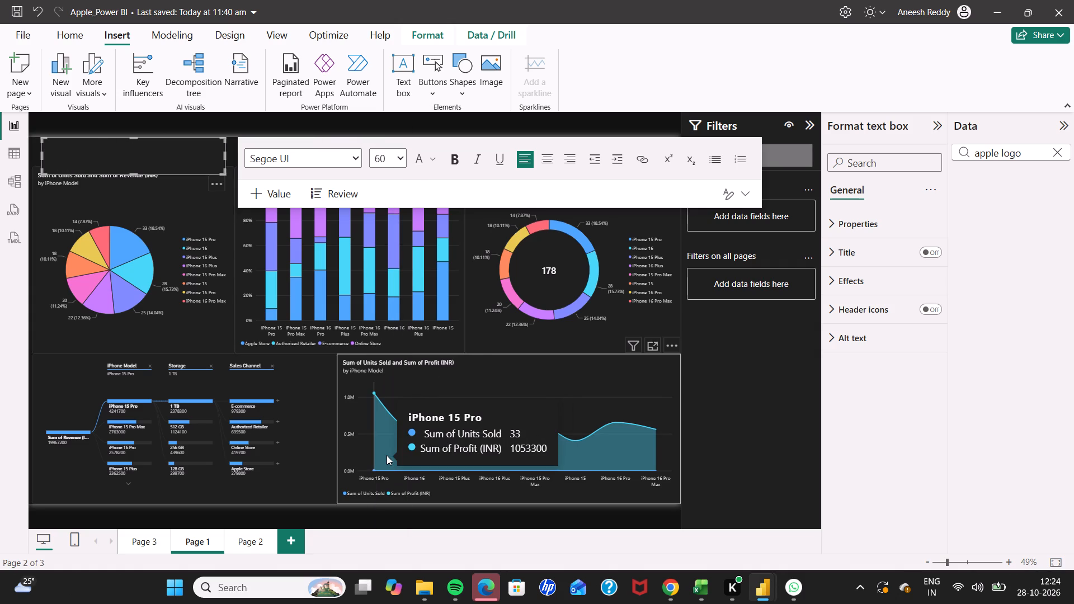
type("APPL")
key("e")
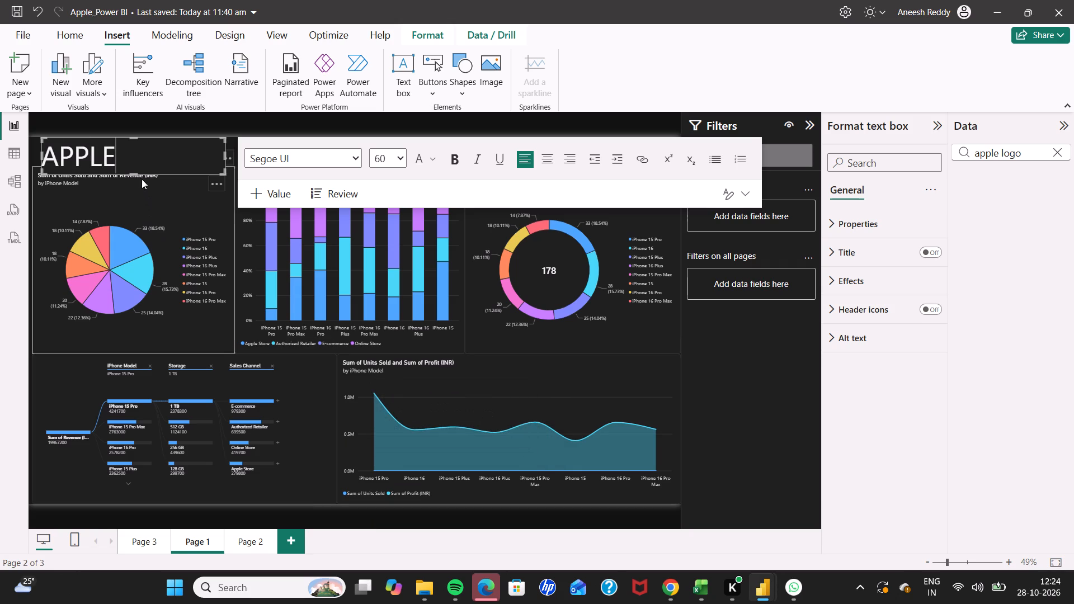
Shrink the APPLE text box in height and width so it fits closely around the heading, clear of the pie chart's title.
left_click_drag(136, 173, 138, 166)
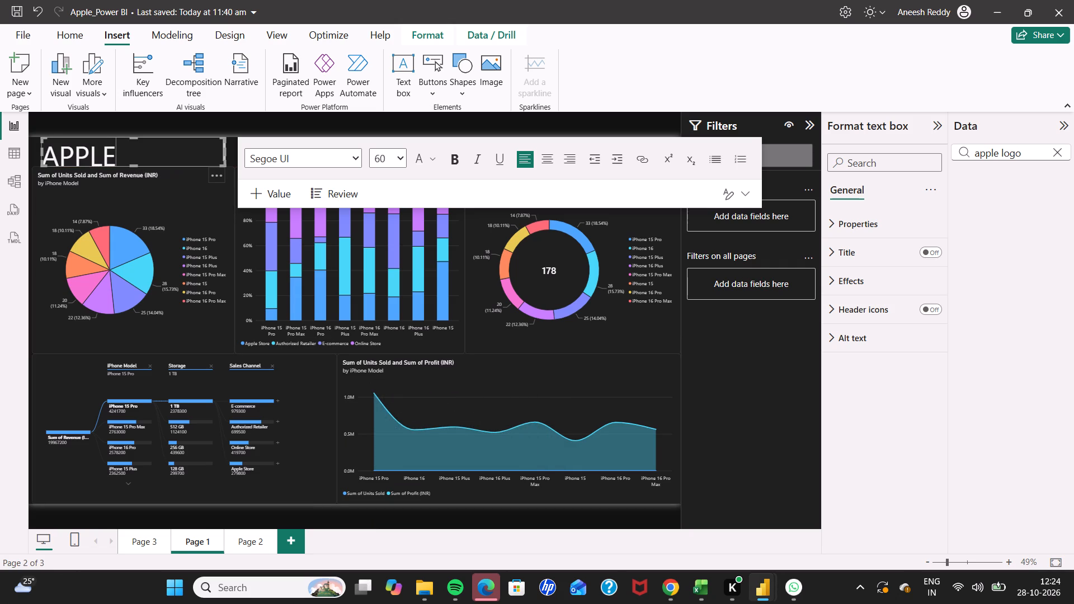
left_click_drag(225, 153, 135, 145)
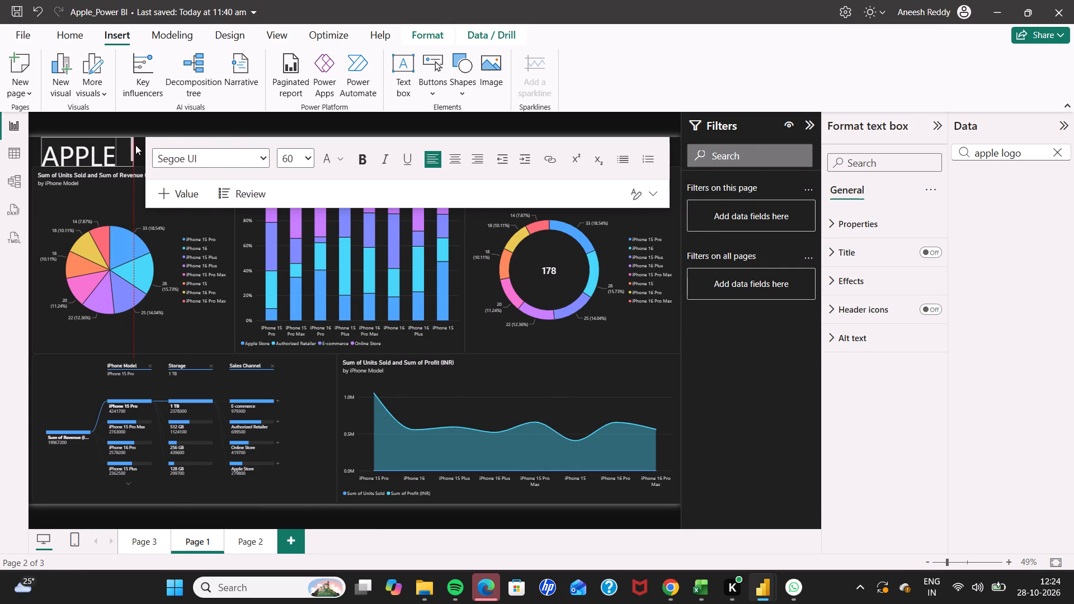
left_click_drag(135, 145, 122, 153)
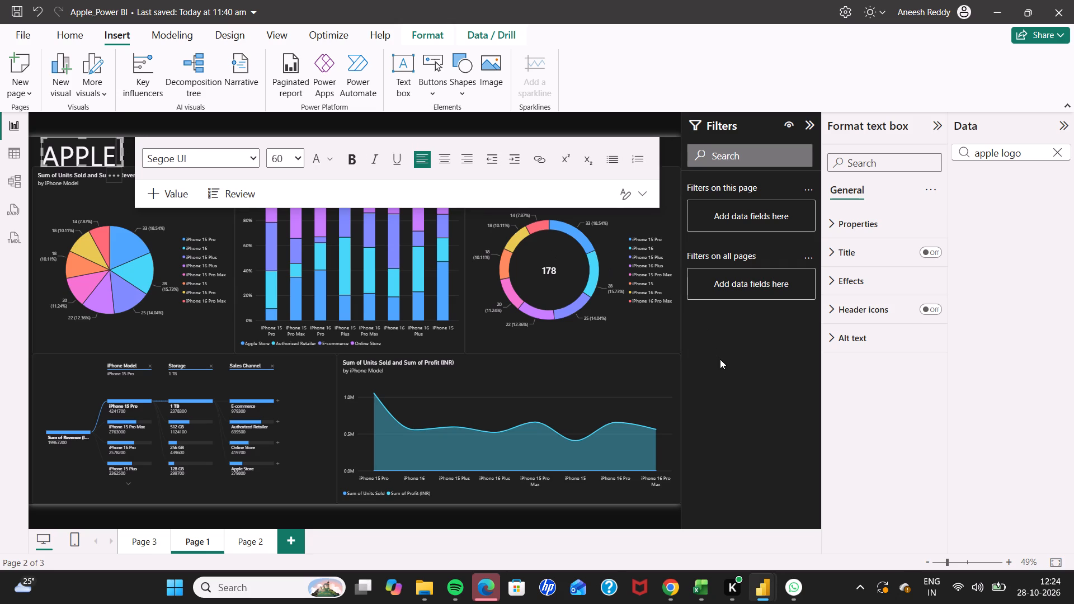
left_click(720, 361)
left_click(586, 395)
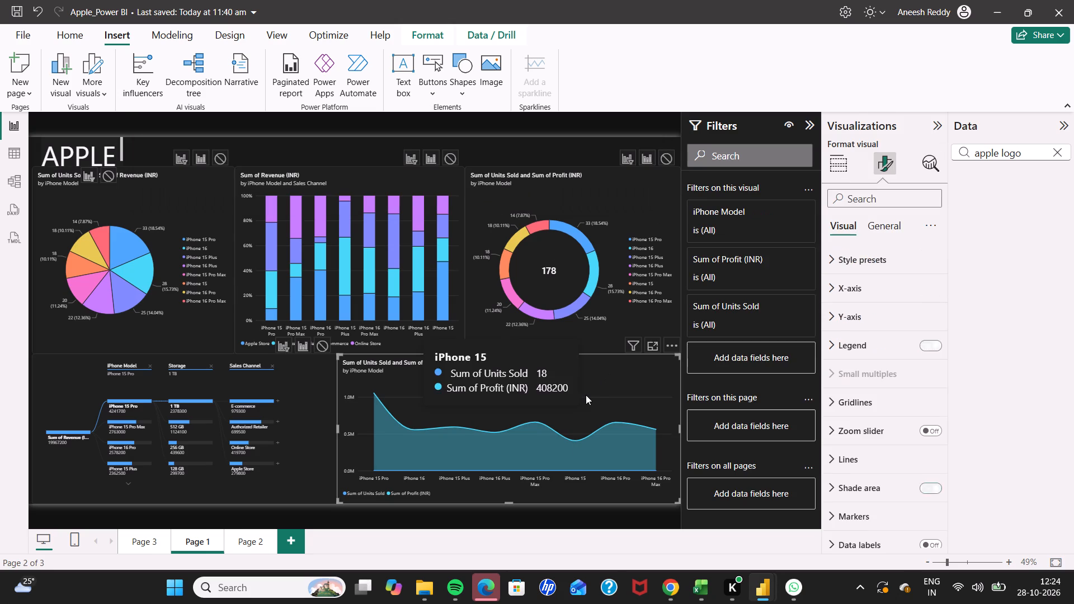
left_click(656, 519)
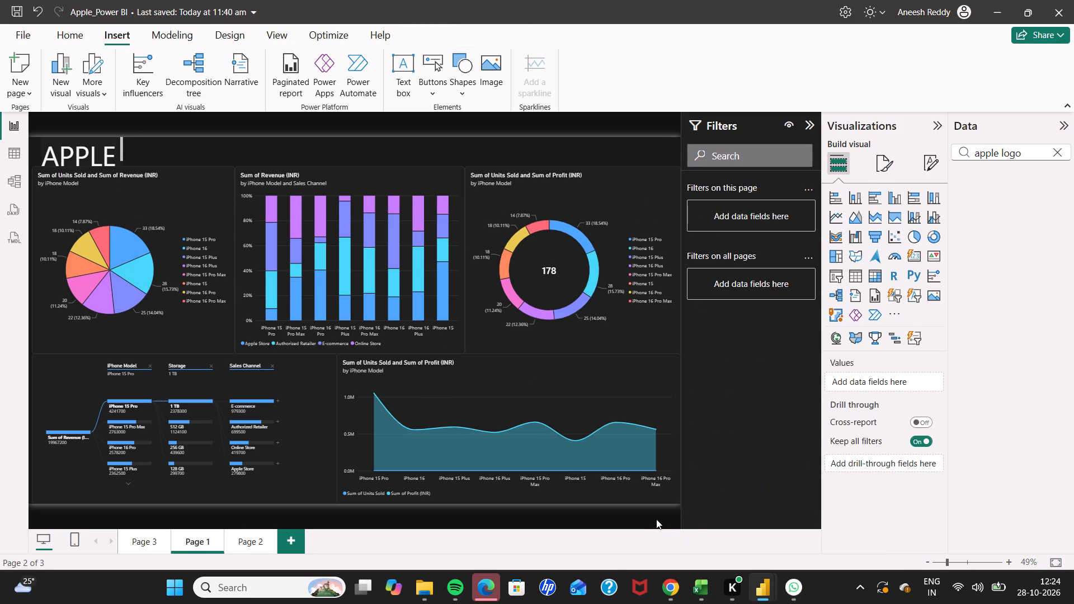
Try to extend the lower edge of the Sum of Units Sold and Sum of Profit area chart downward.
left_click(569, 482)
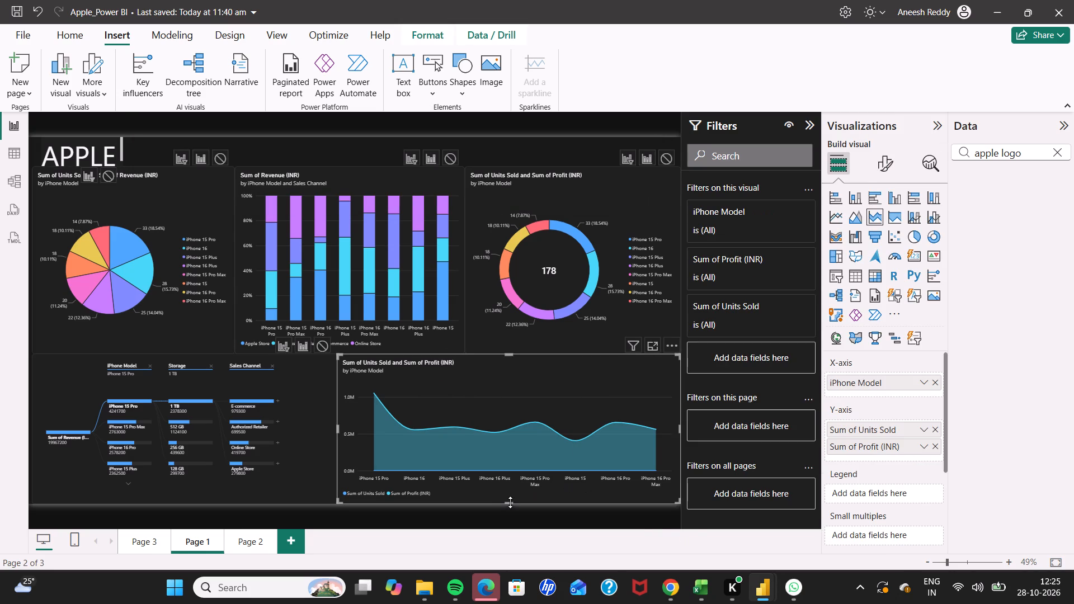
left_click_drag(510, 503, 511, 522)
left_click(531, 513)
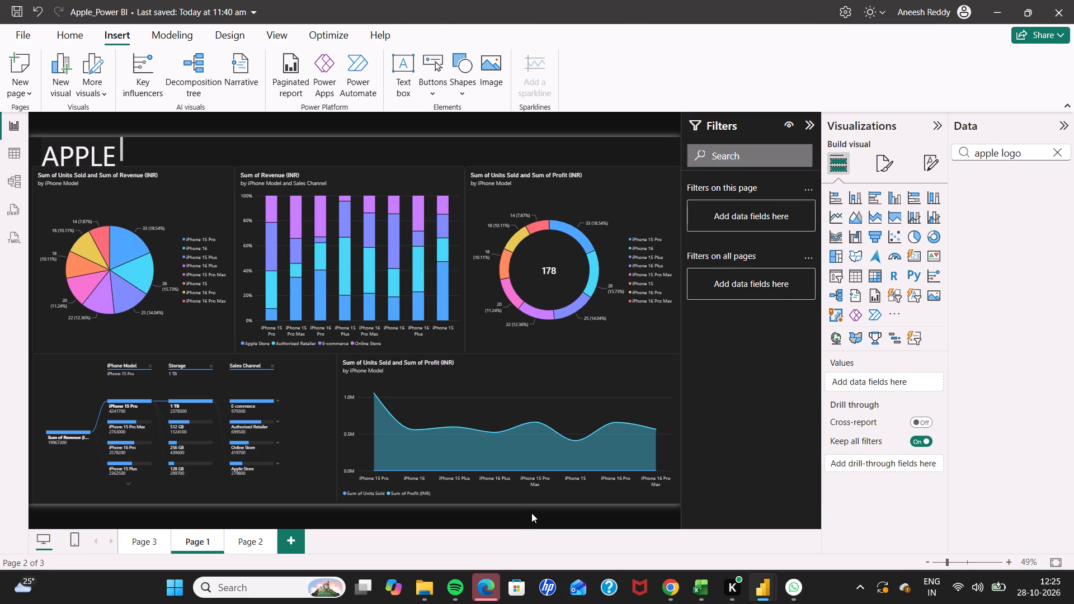
Resize the APPLE text box from both sides so the heading sits near the centre above the charts.
double_click(90, 159)
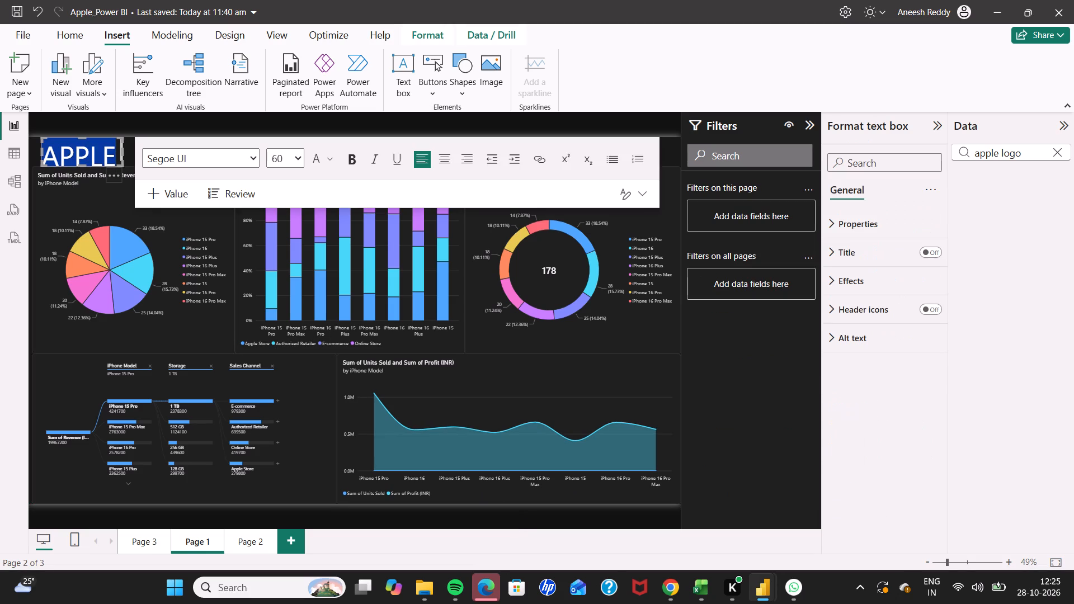
left_click_drag(90, 159, 129, 152)
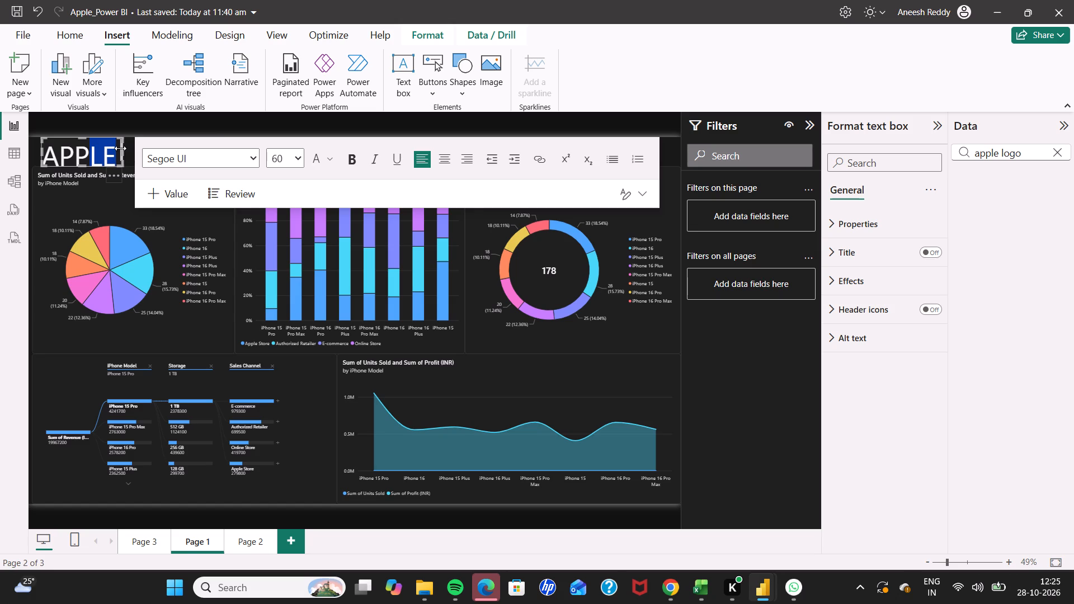
left_click_drag(120, 148, 465, 174)
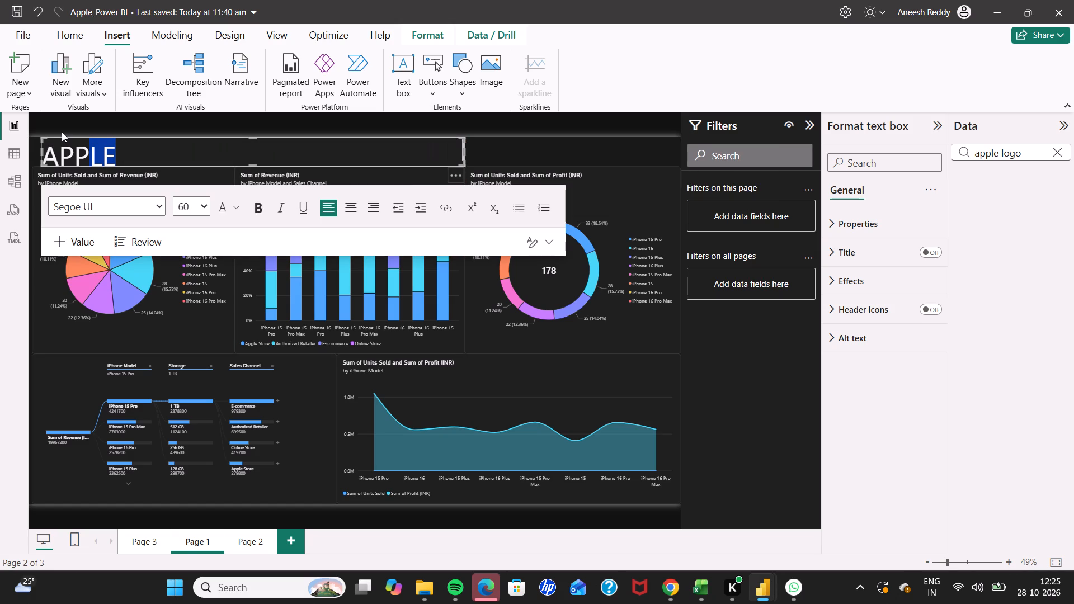
left_click_drag(40, 148, 167, 154)
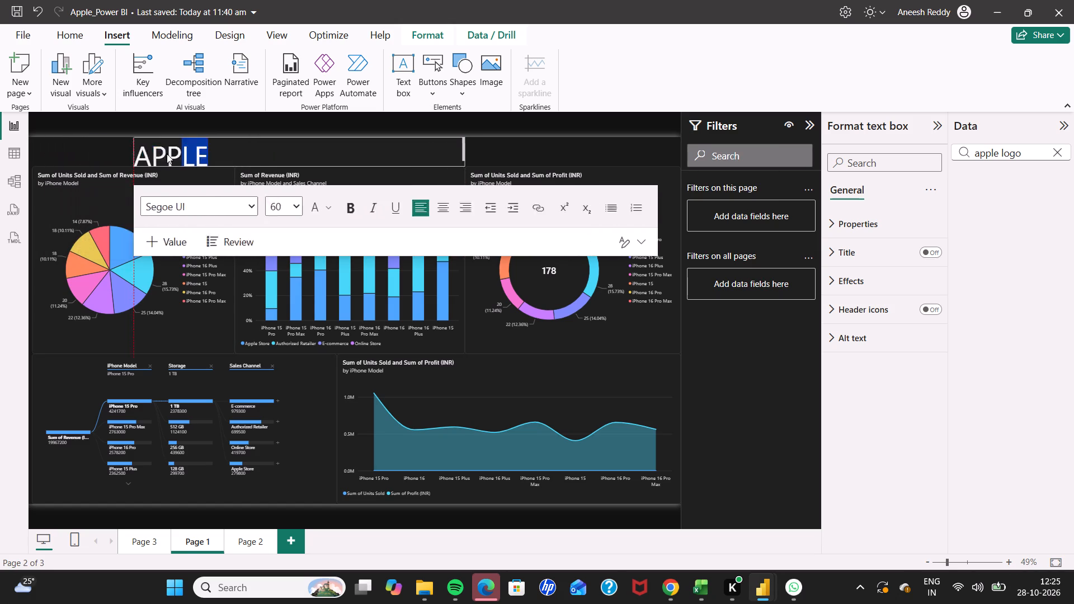
left_click_drag(167, 154, 342, 164)
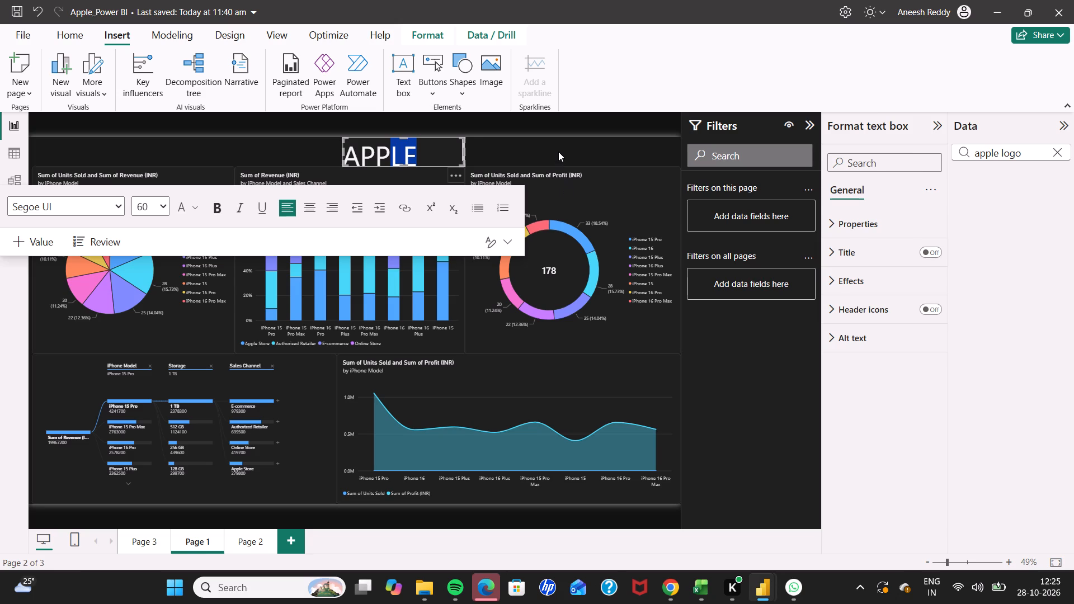
left_click(558, 152)
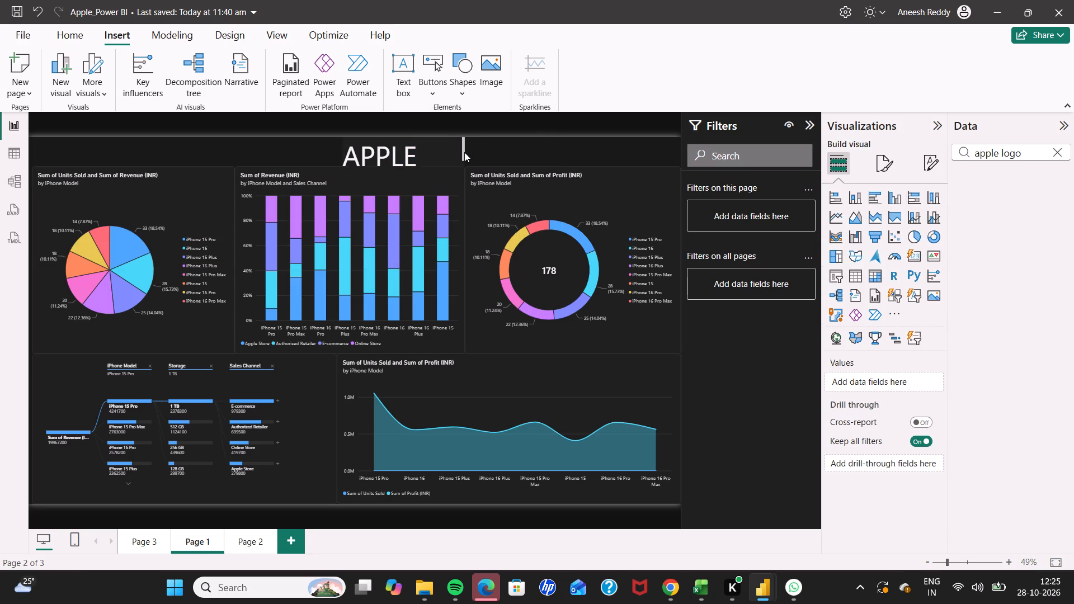
Narrow the centred APPLE text box from its right edge to fit the heading text.
double_click(463, 152)
left_click(458, 152)
left_click_drag(458, 152, 464, 152)
left_click_drag(464, 152, 421, 154)
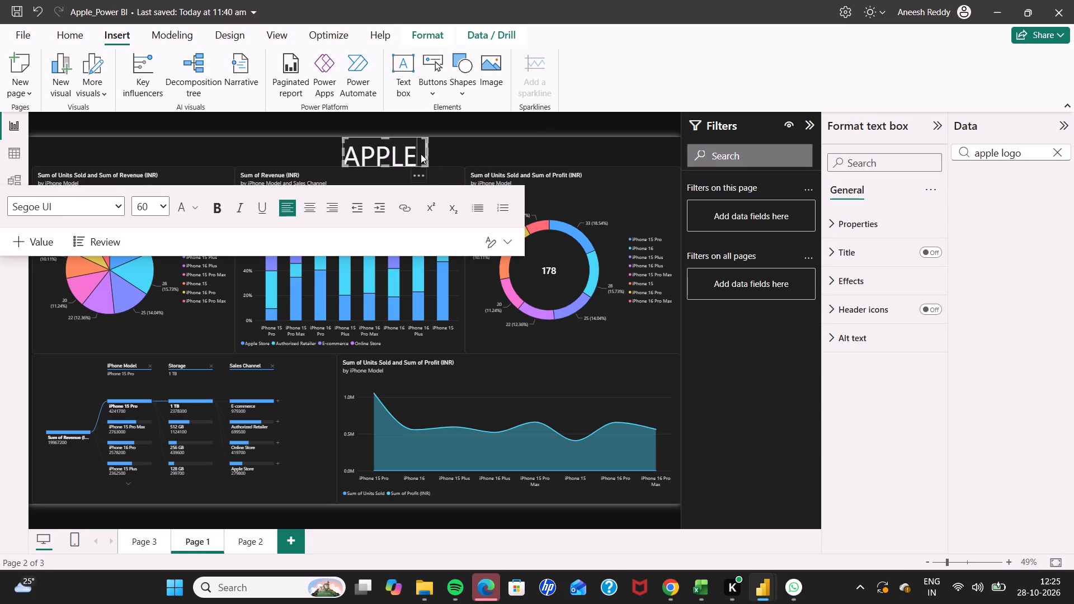
left_click(478, 153)
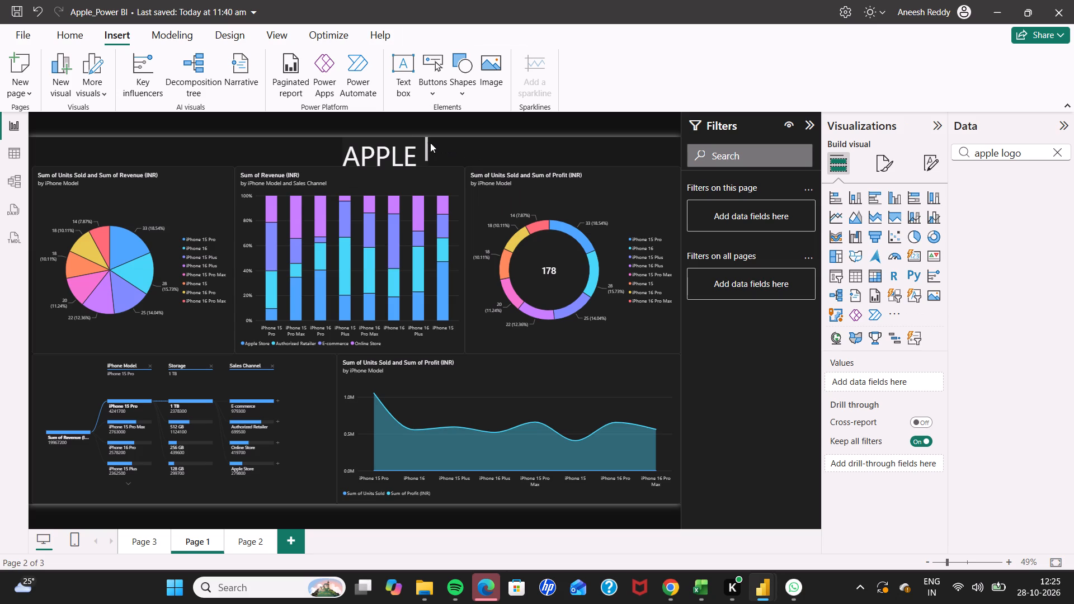
left_click(427, 143)
left_click(460, 140)
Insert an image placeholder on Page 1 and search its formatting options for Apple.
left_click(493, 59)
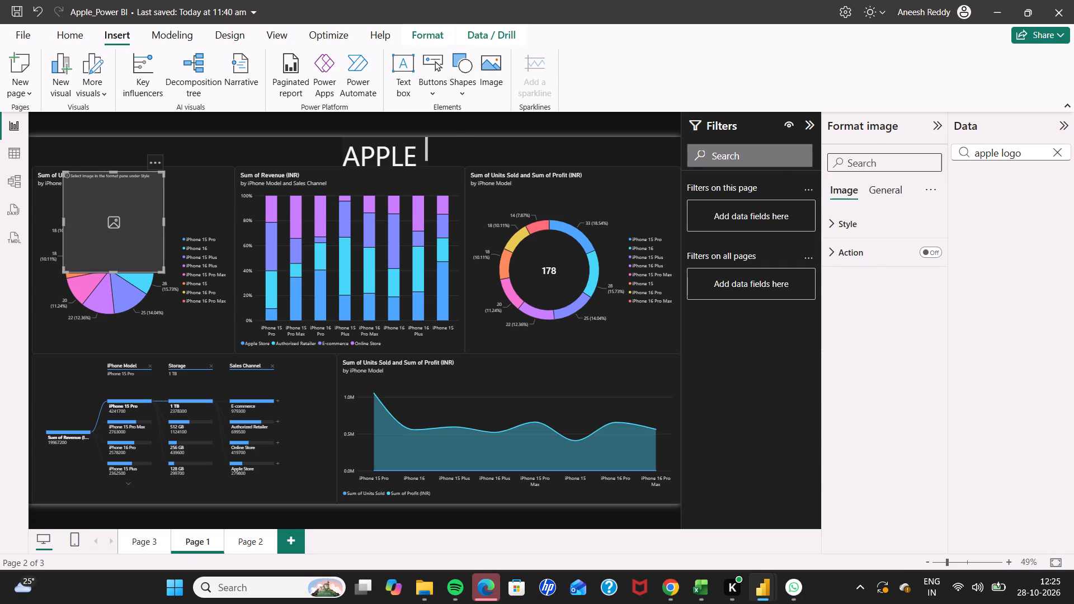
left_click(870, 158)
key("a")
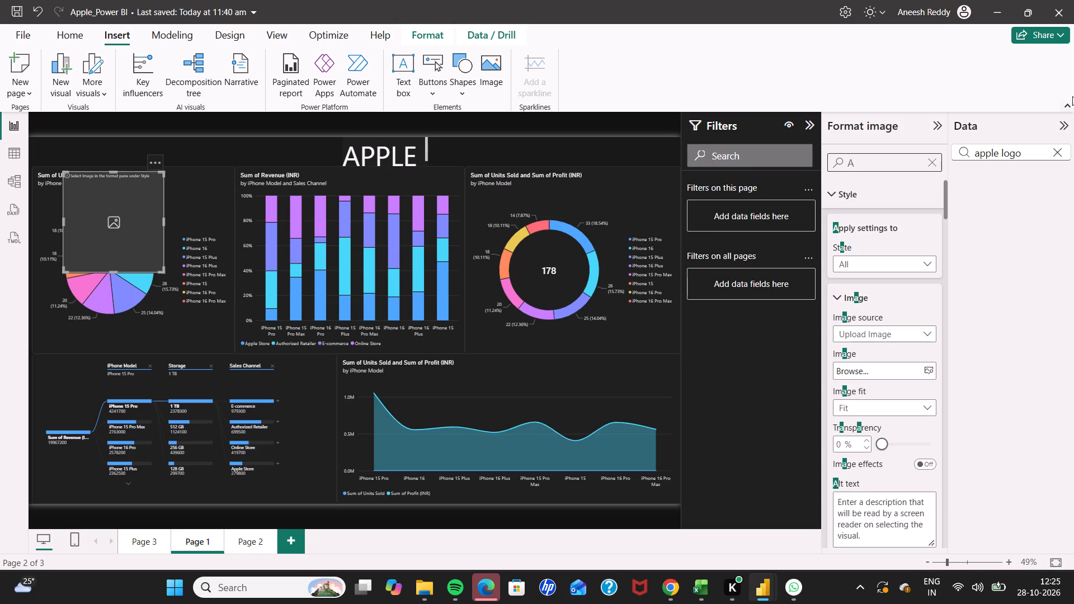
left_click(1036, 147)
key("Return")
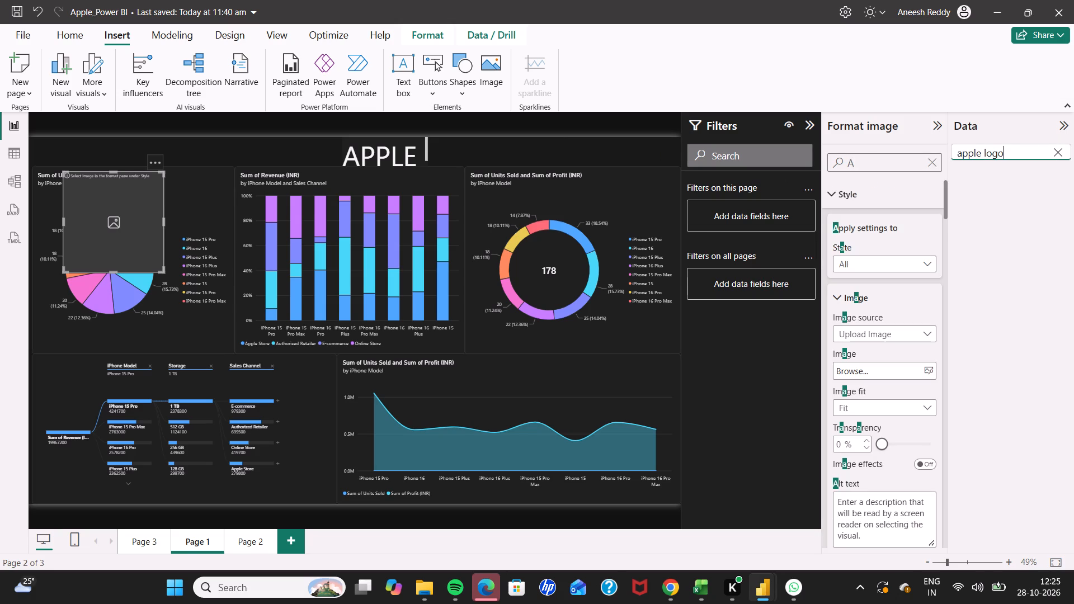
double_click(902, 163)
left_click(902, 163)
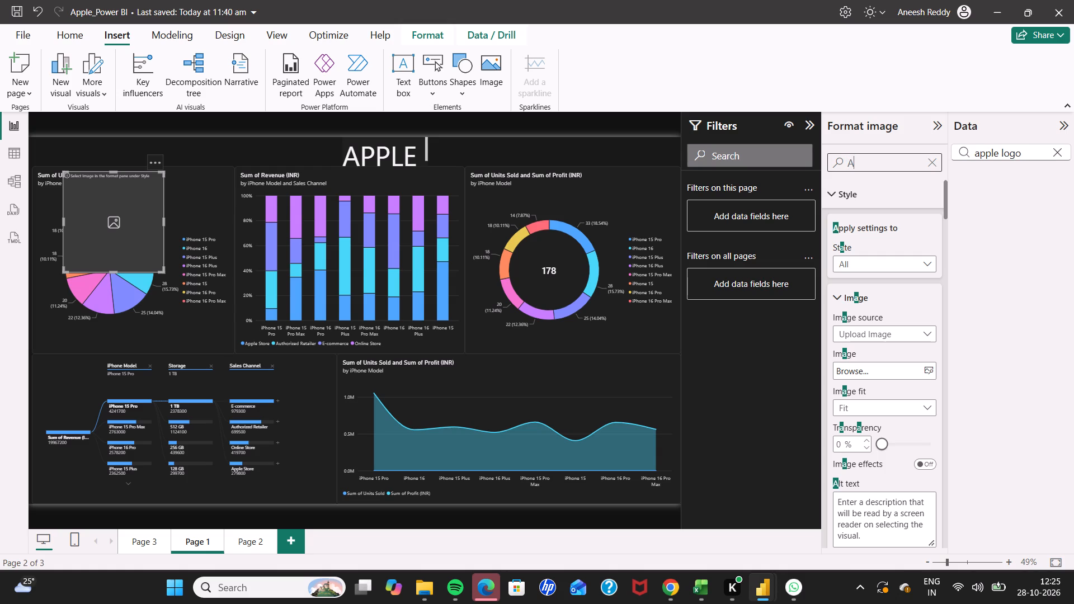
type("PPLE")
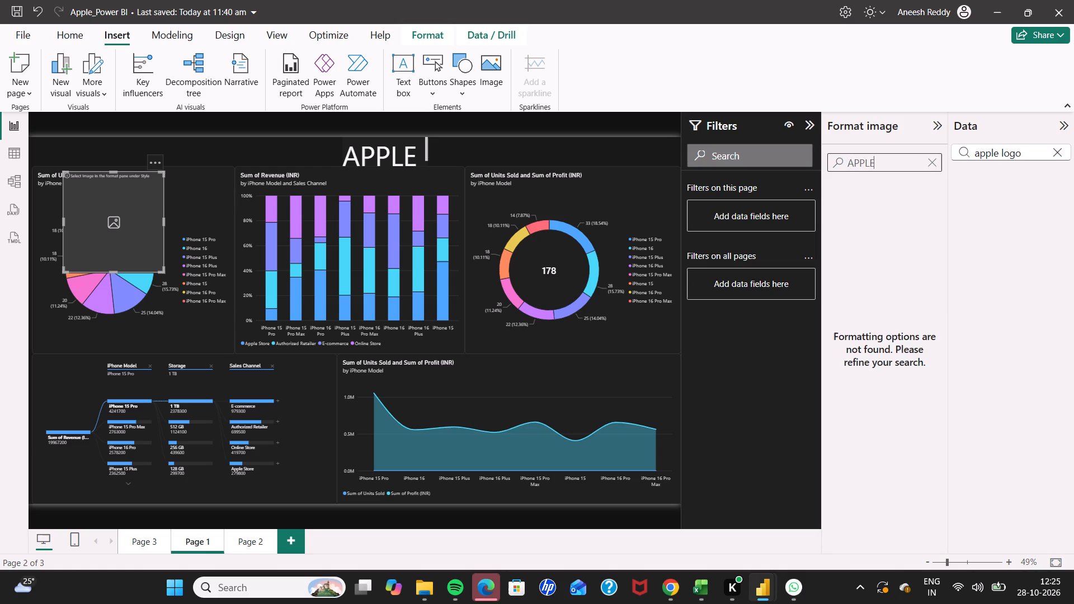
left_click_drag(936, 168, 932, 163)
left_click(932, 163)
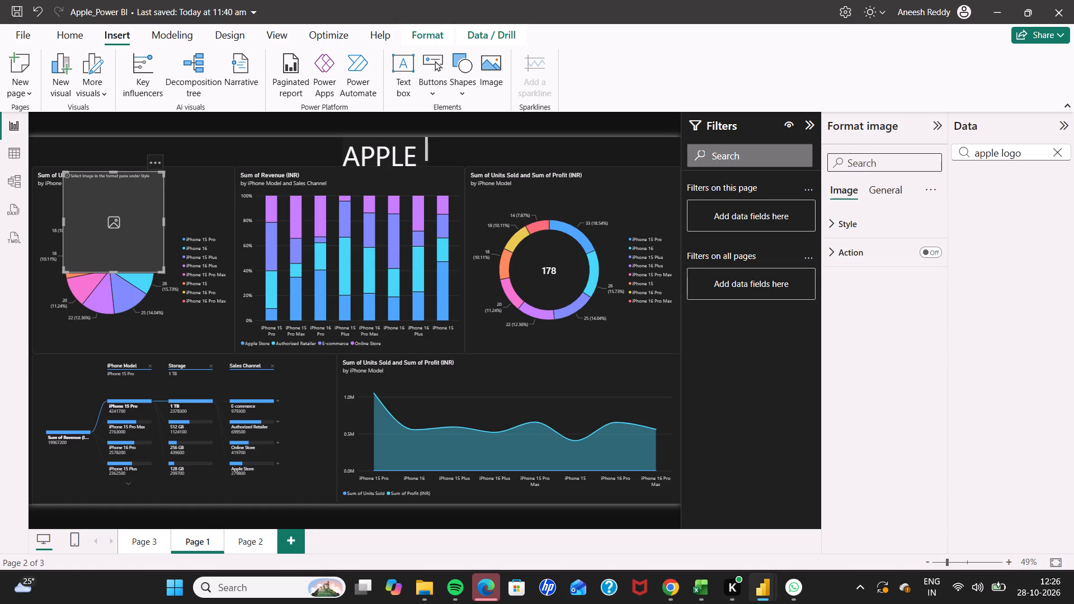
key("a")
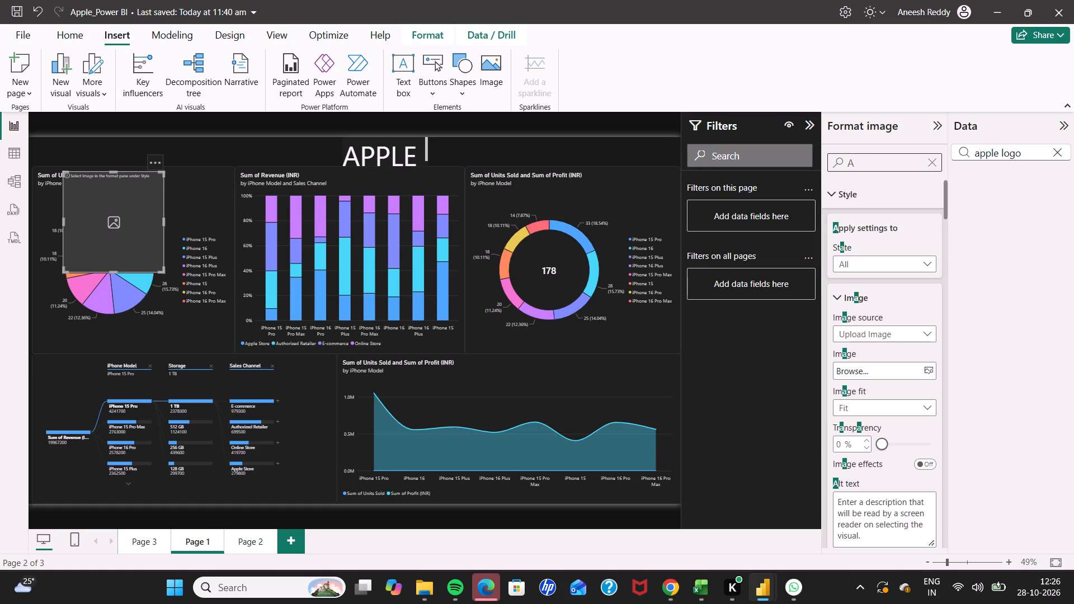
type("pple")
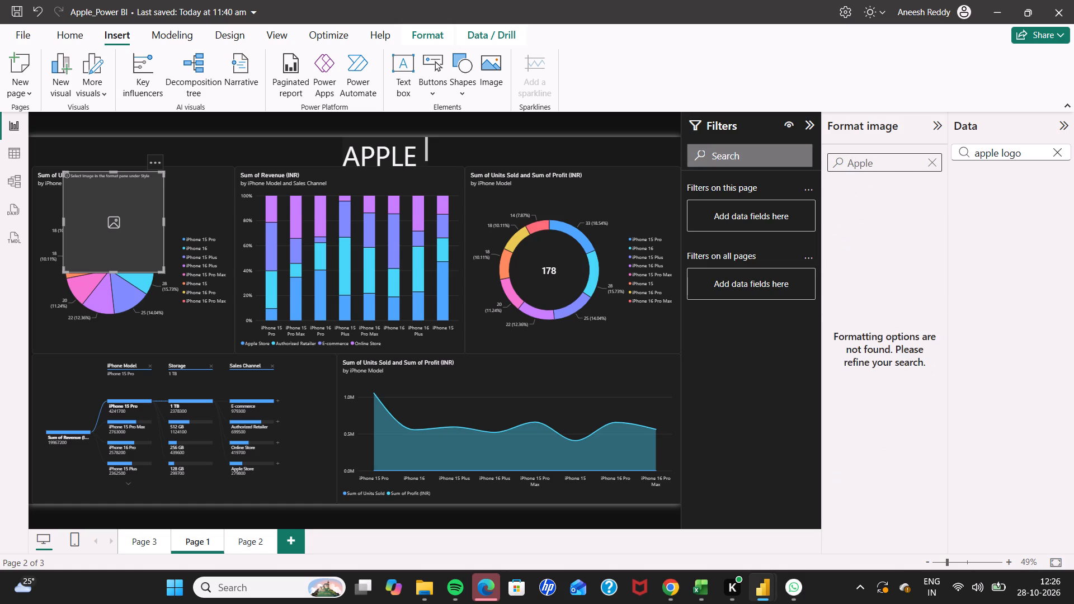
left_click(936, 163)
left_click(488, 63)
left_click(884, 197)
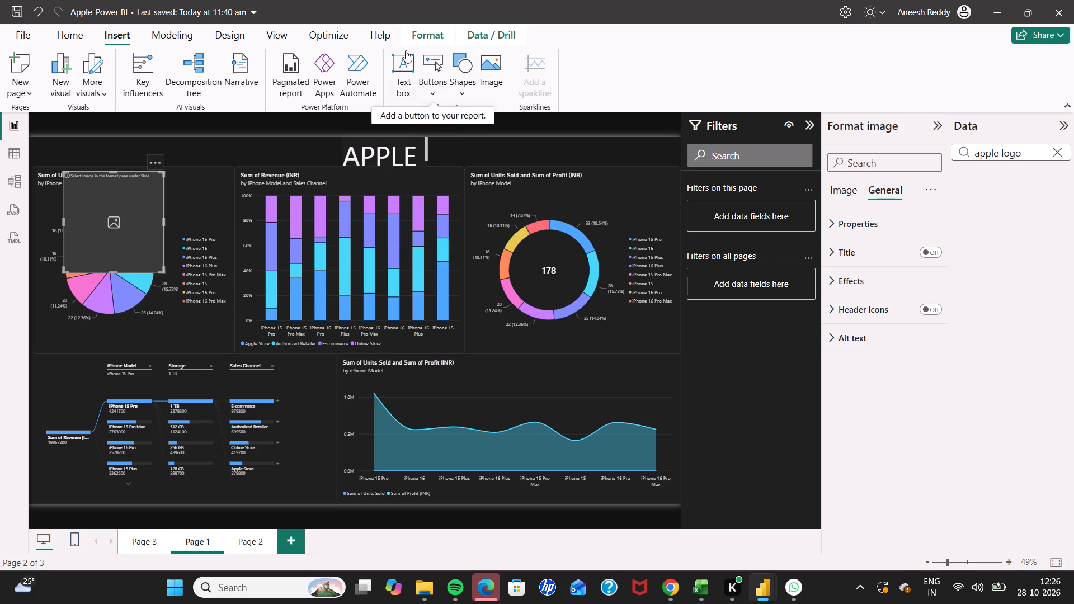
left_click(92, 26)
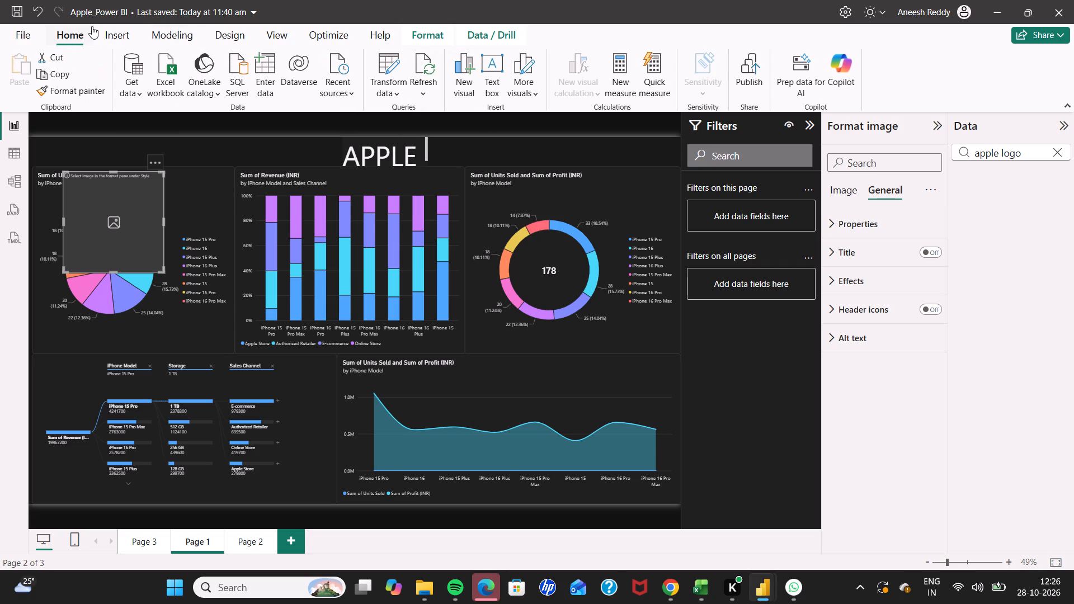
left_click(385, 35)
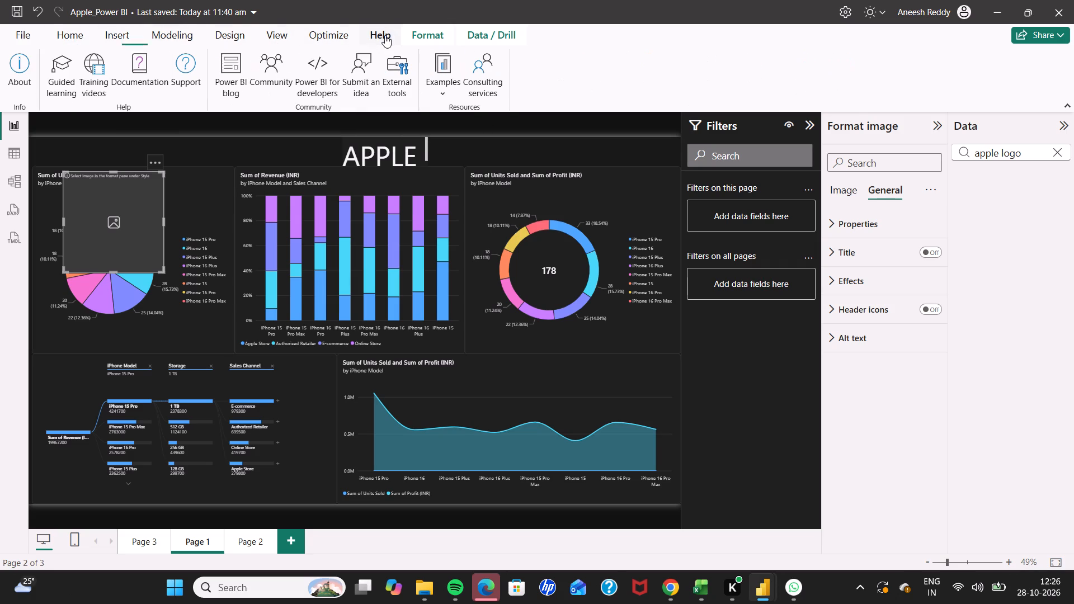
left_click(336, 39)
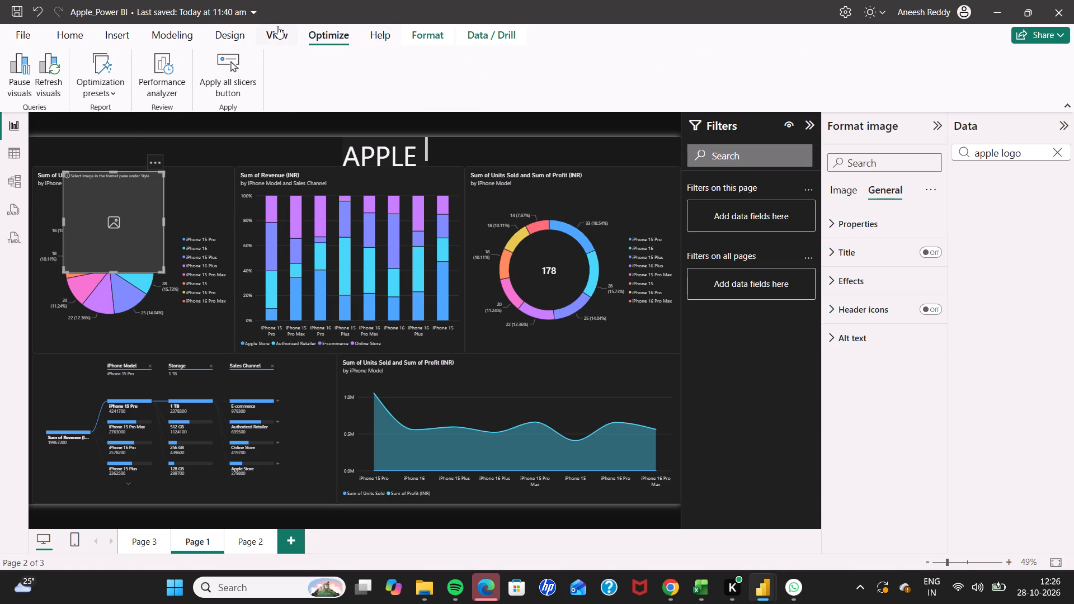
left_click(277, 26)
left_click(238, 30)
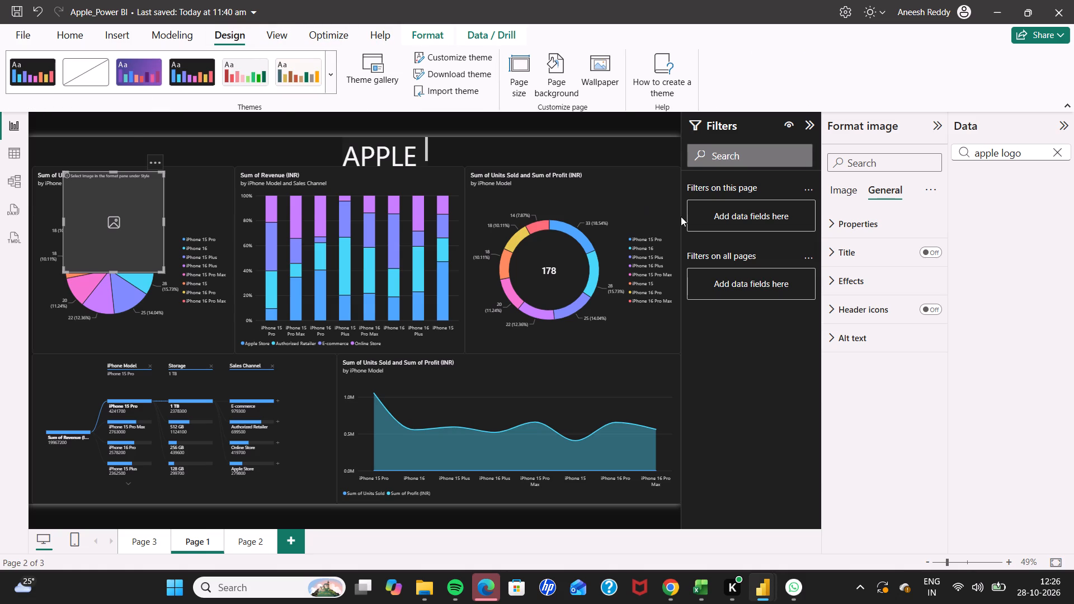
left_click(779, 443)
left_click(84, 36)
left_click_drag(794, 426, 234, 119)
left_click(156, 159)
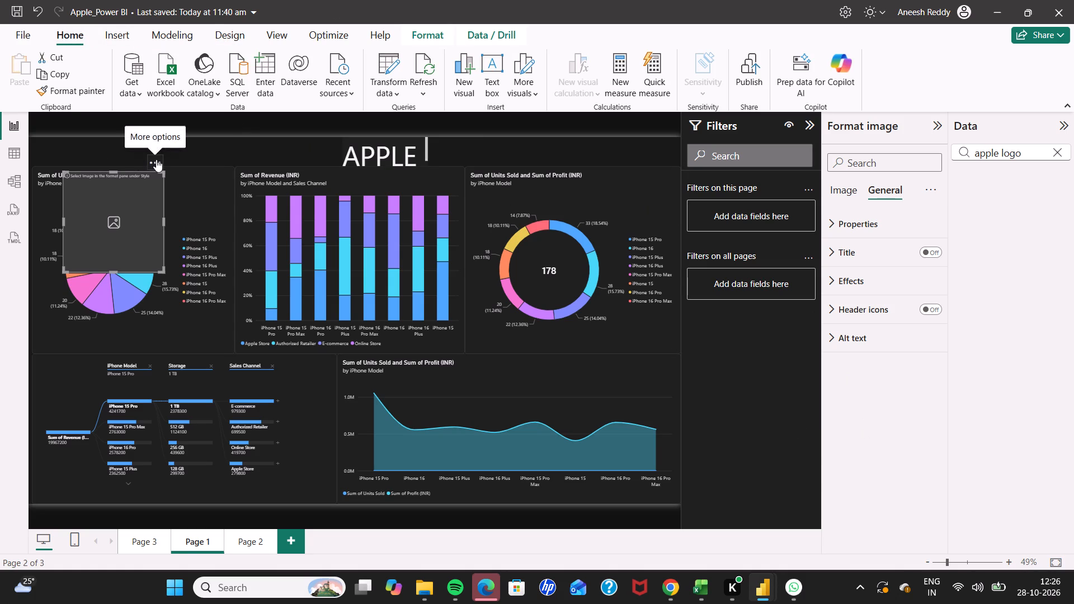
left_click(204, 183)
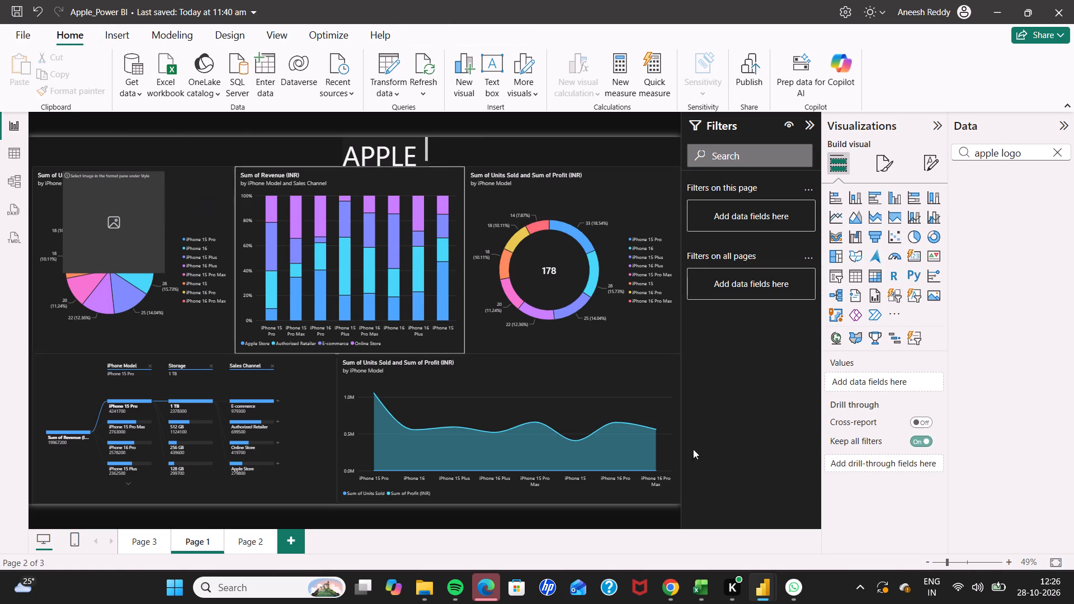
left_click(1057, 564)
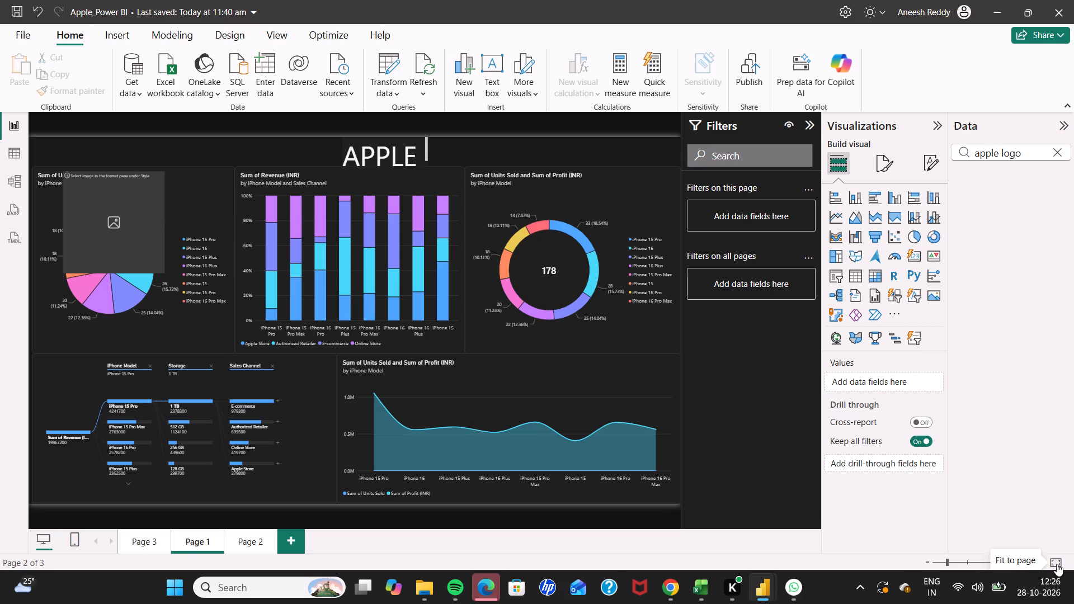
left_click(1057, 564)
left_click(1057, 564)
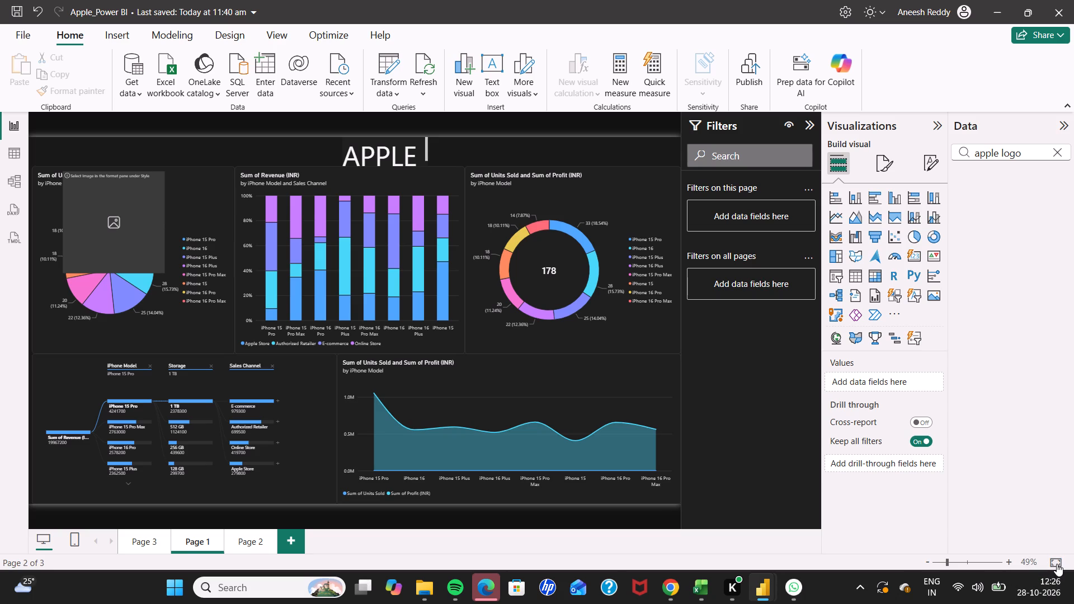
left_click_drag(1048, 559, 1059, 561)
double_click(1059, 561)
Collapse the Filters, Visualizations and Data panes to give the report canvas more room.
left_click(780, 385)
left_click(806, 130)
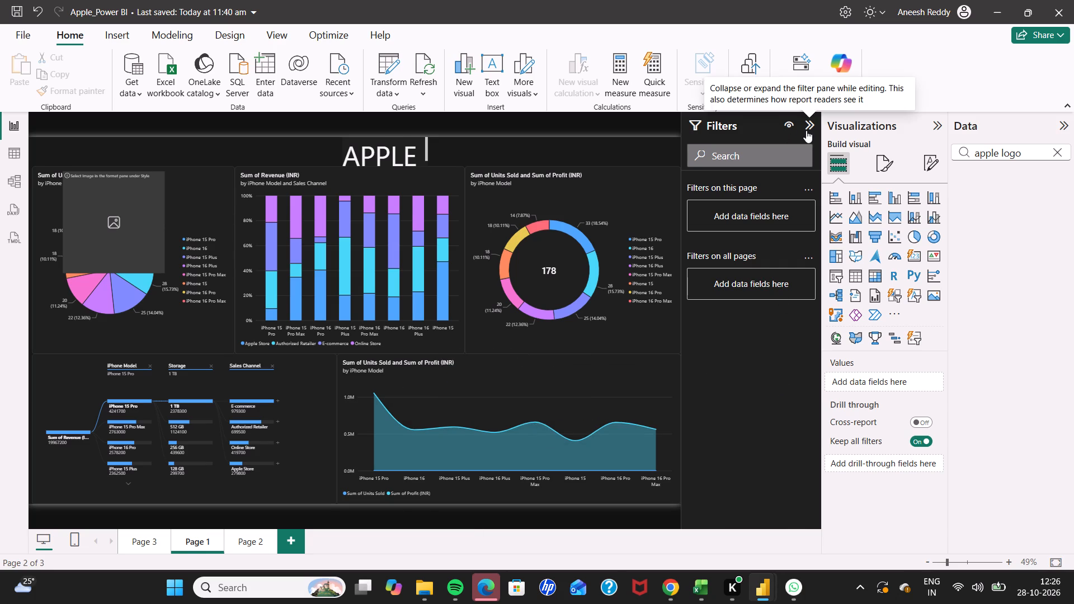
left_click(936, 118)
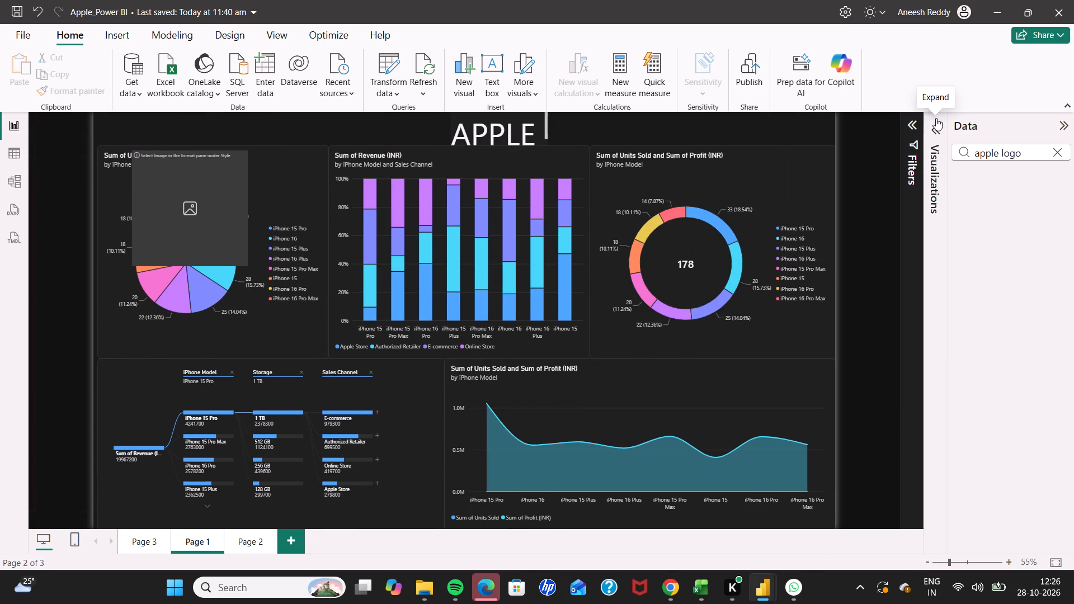
left_click(1063, 125)
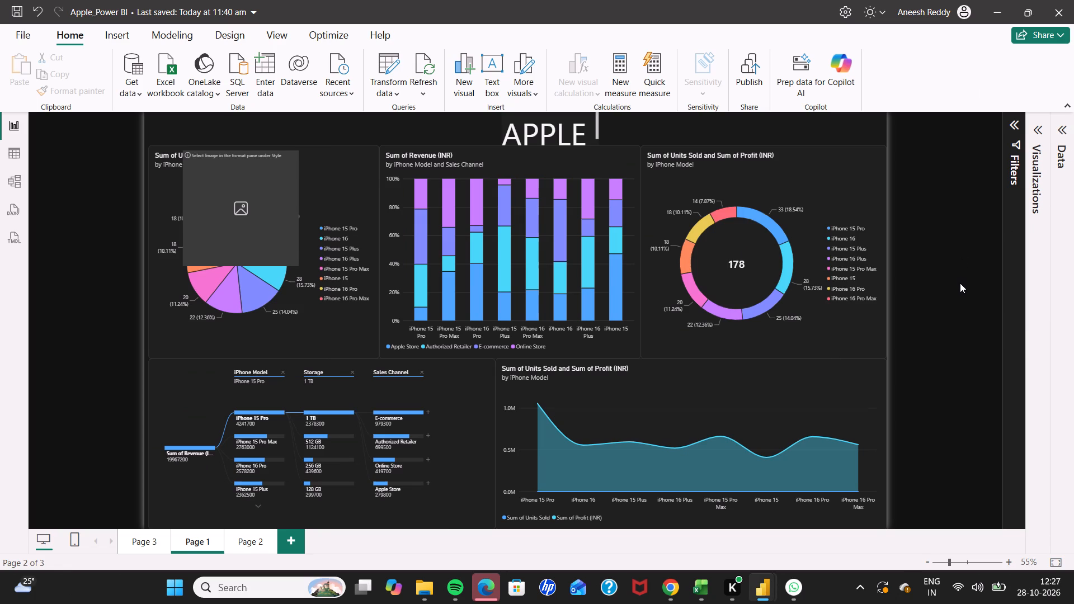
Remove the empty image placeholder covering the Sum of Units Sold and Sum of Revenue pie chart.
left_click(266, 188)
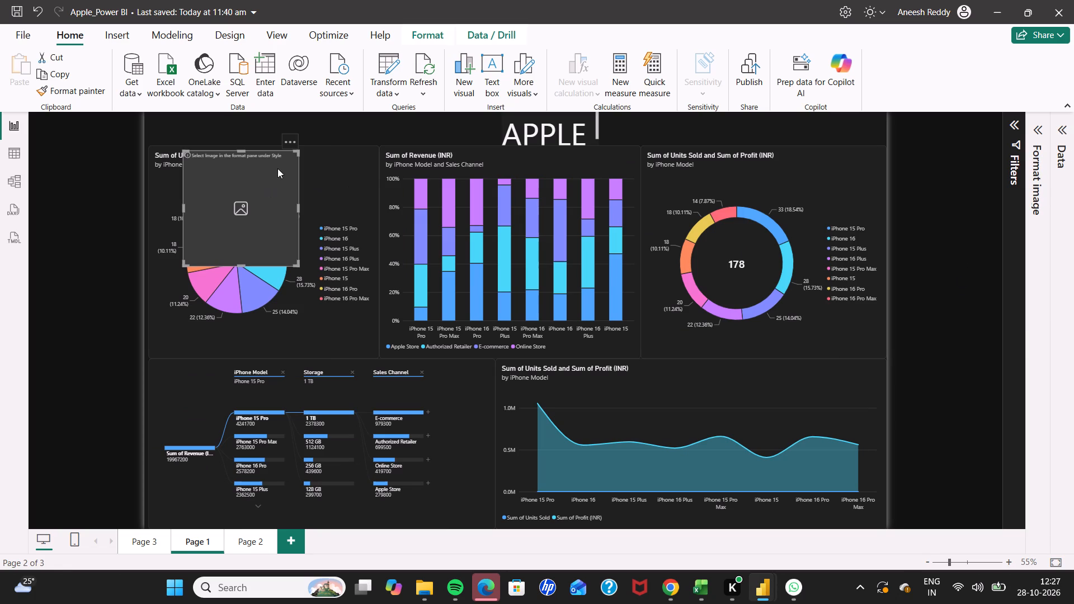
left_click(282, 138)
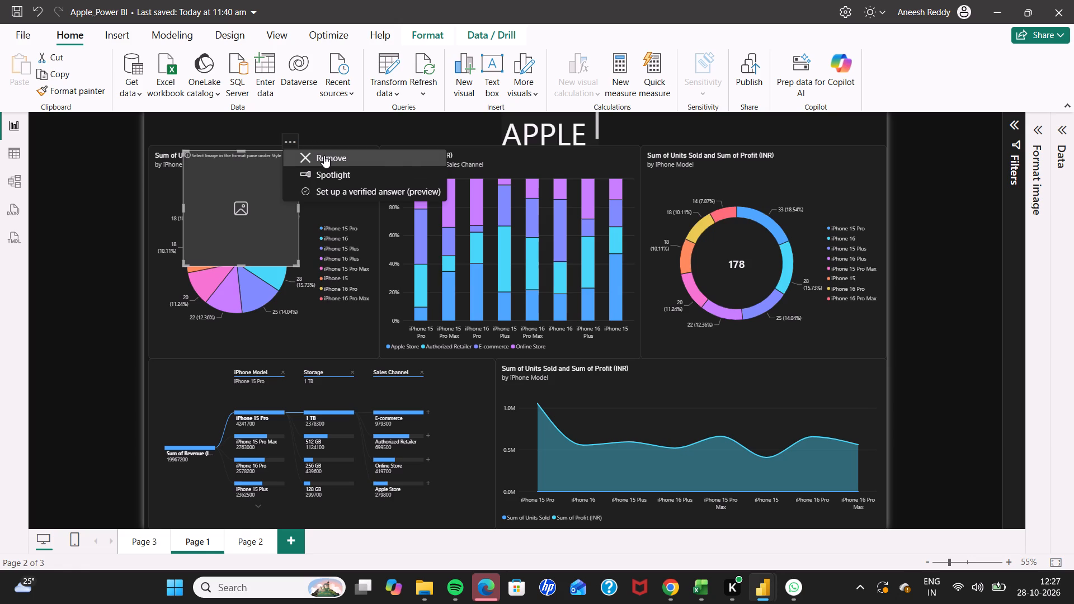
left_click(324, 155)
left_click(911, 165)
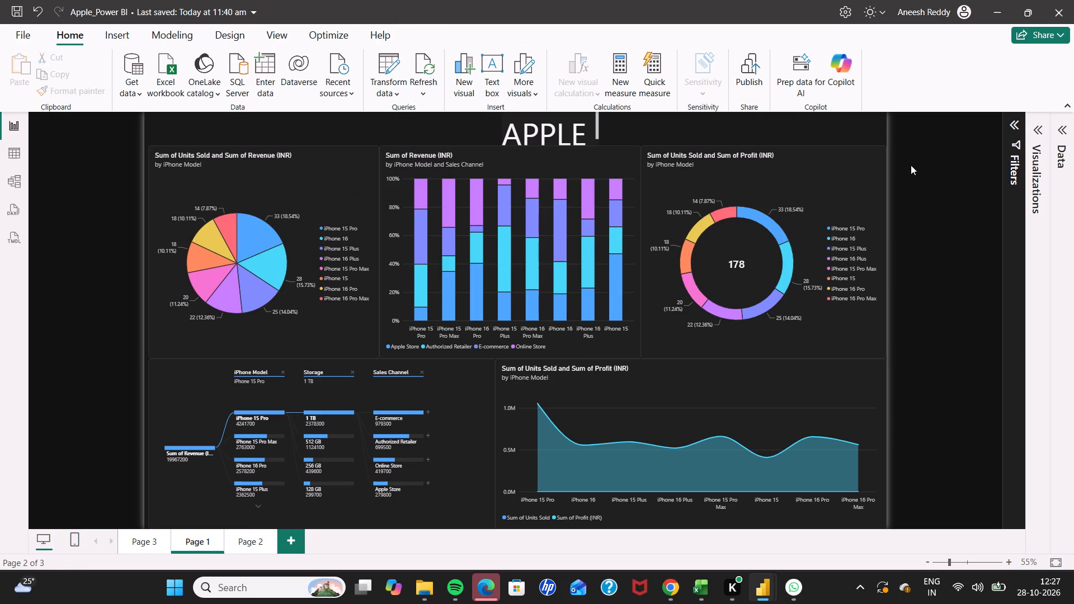